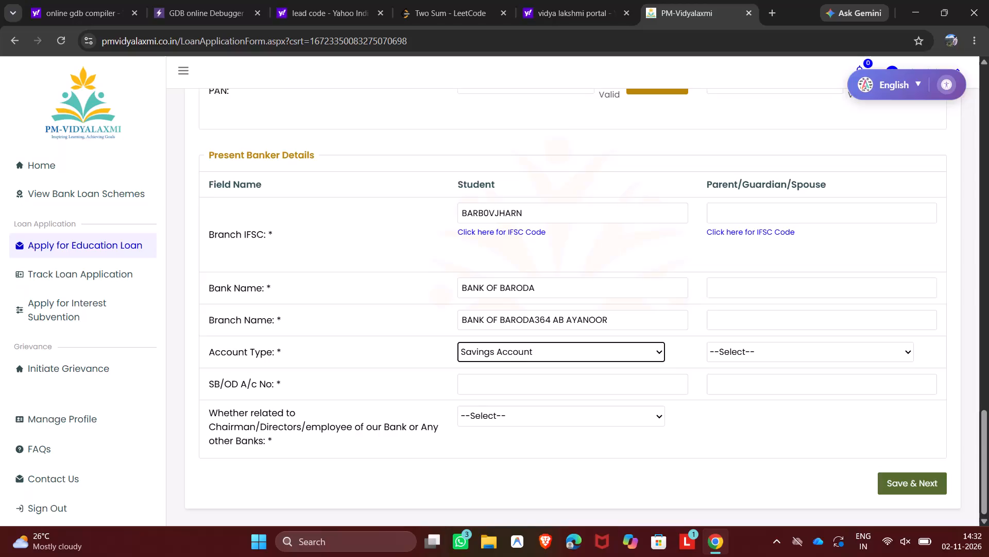
Choose Savings Account as the student's account type in the Present Banker Details.
{"action": "left_click", "coordinate": [658, 353]}
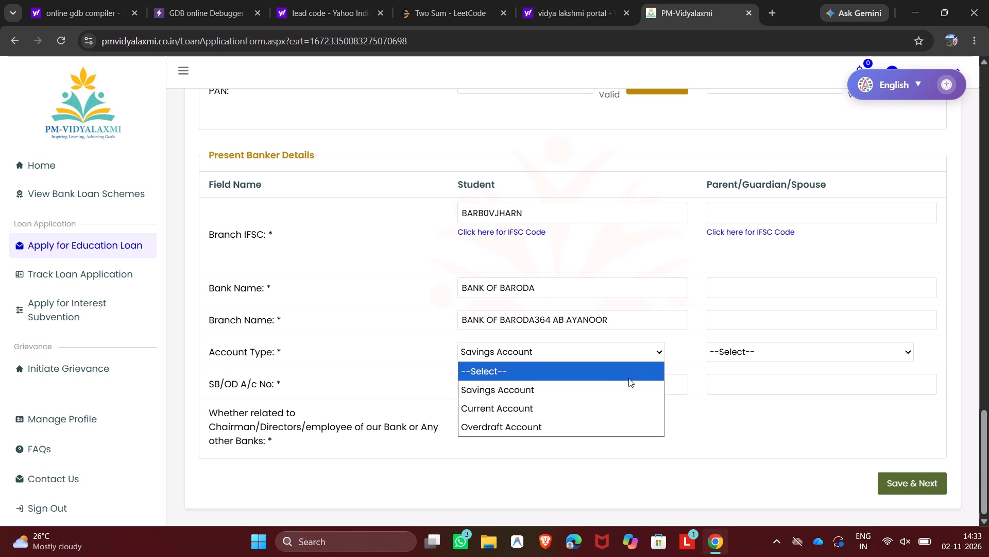
{"action": "left_click", "coordinate": [628, 391]}
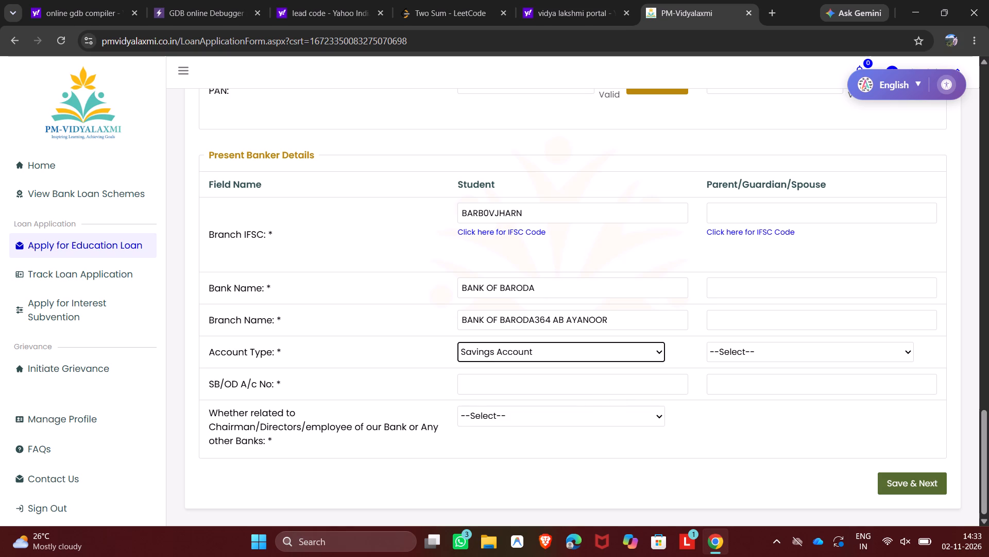
Activate the student's SB/OD account number field for entry in the Present Banker Details.
{"action": "left_click", "coordinate": [582, 386]}
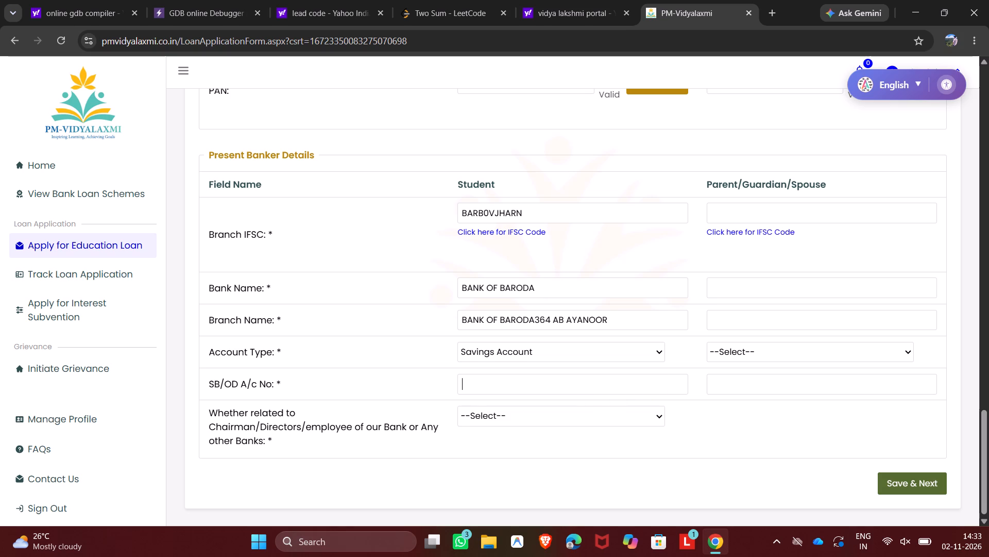
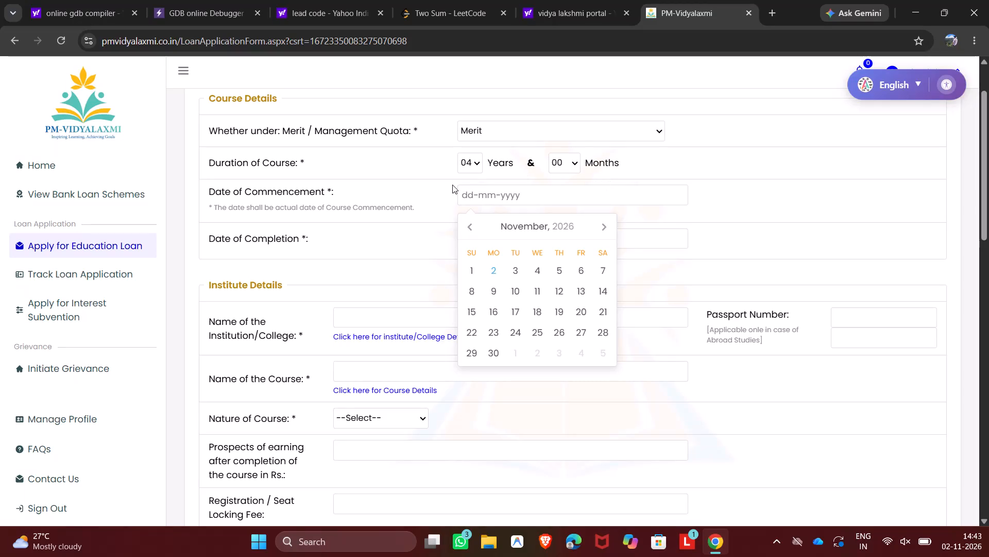
{"action": "type", "text": "25"}
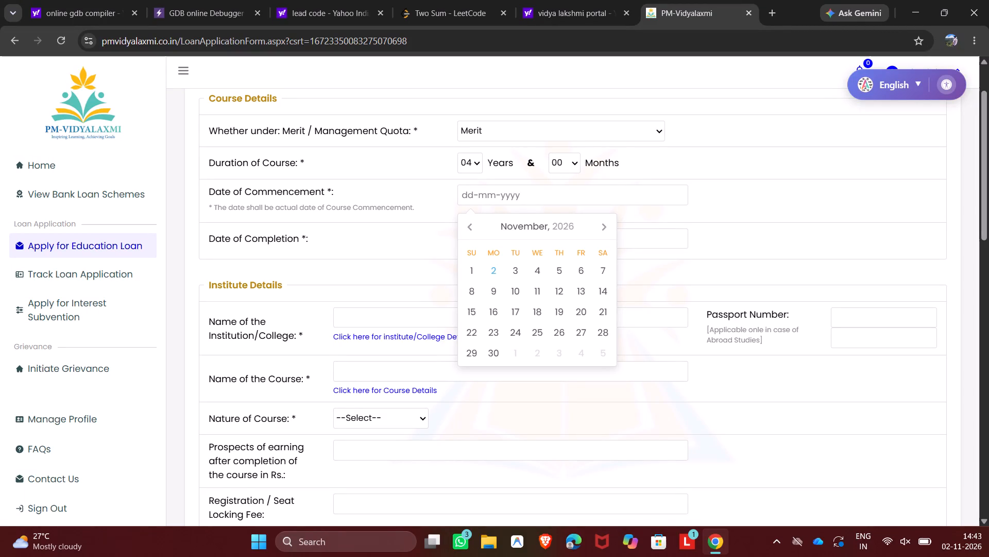
{"action": "left_click", "coordinate": [465, 195]}
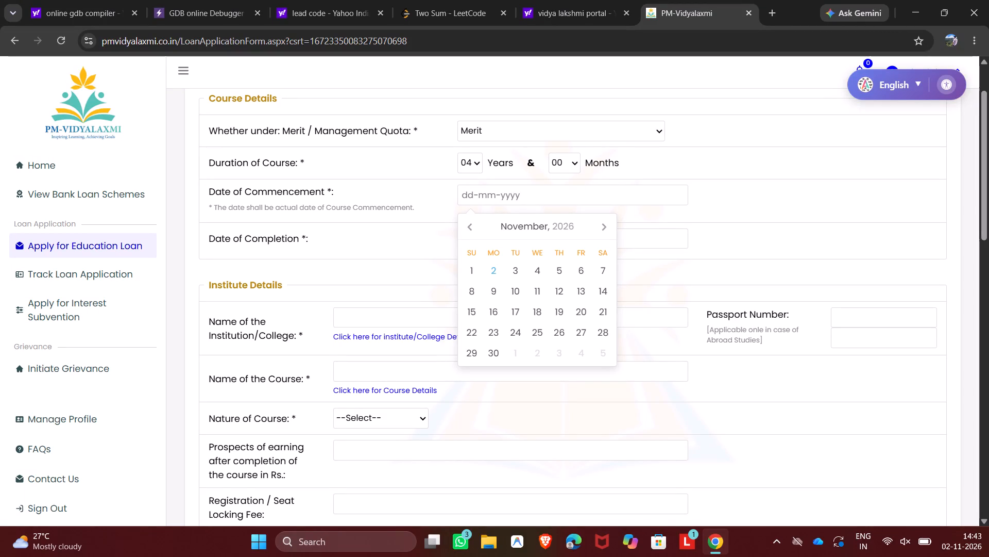
{"action": "left_click", "coordinate": [465, 195]}
{"action": "left_click", "coordinate": [468, 224]}
{"action": "left_click", "coordinate": [552, 225]}
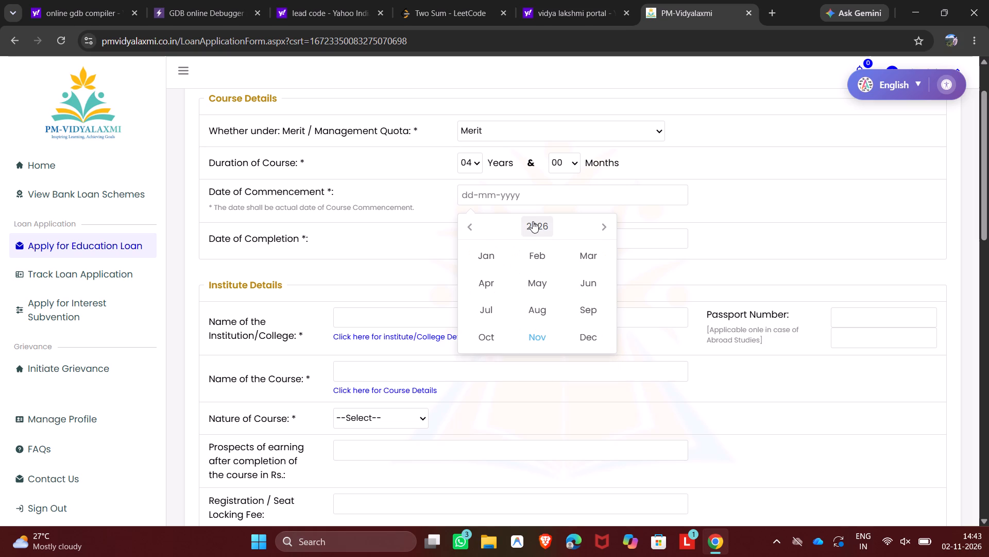
{"action": "left_click", "coordinate": [533, 221]}
{"action": "left_click", "coordinate": [518, 293]}
{"action": "left_click", "coordinate": [581, 312]}
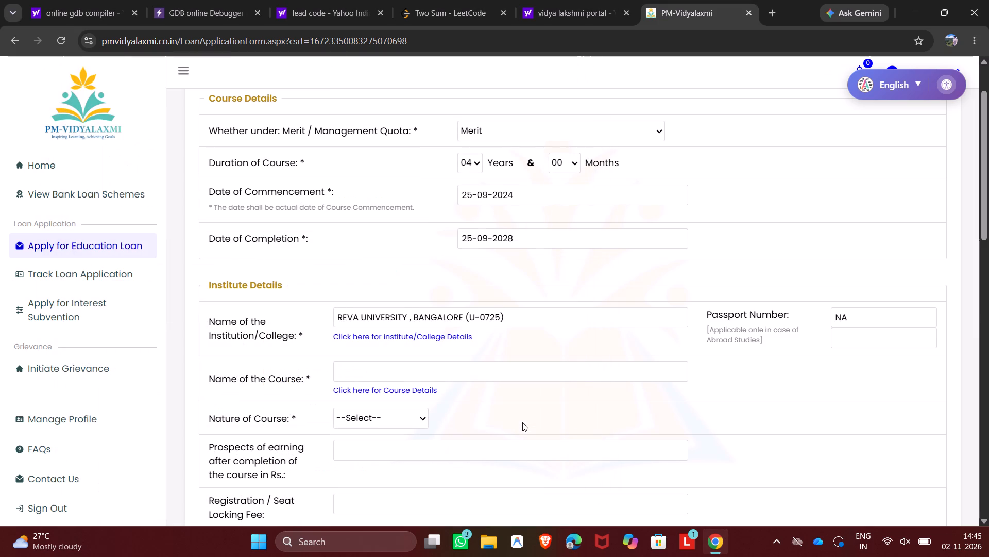
Open the course lookup for the course name and filter it to UNDER GRADUATE DEGREE and B.TECH.-BACHELOR OF TECHNOLOGY.
{"action": "scroll", "coordinate": [522, 422], "scroll_direction": "down", "scroll_amount": 1}
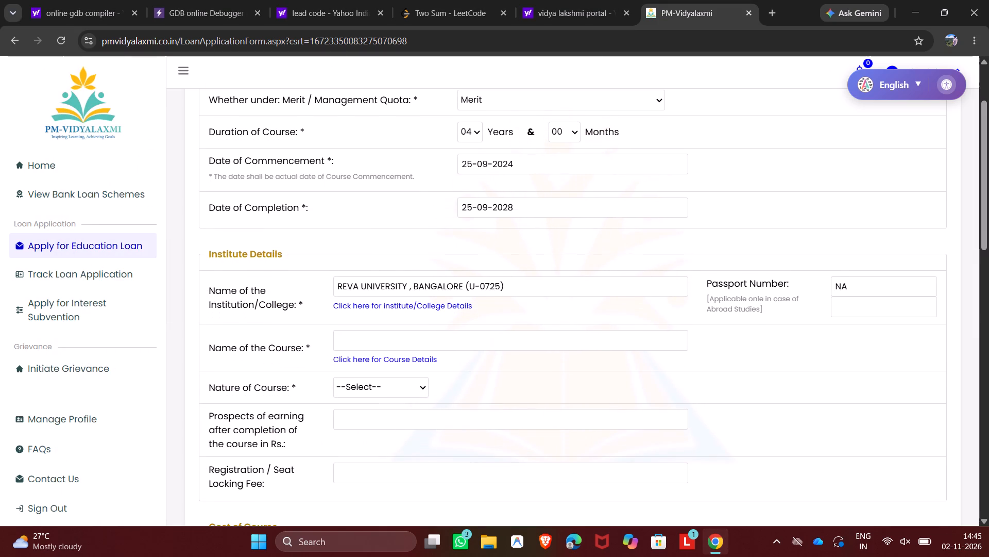
{"action": "scroll", "coordinate": [522, 422], "scroll_direction": "down", "scroll_amount": 1}
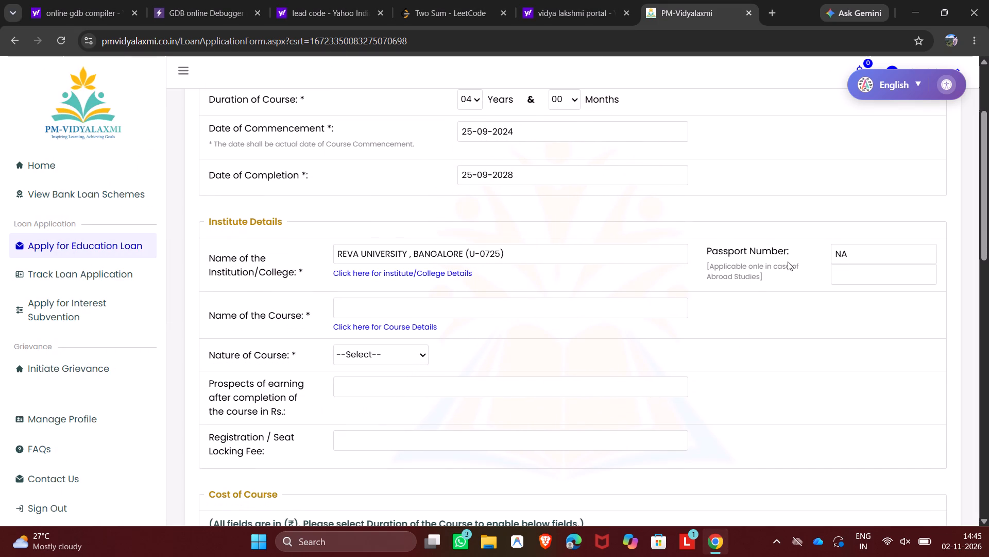
{"action": "left_click", "coordinate": [383, 313]}
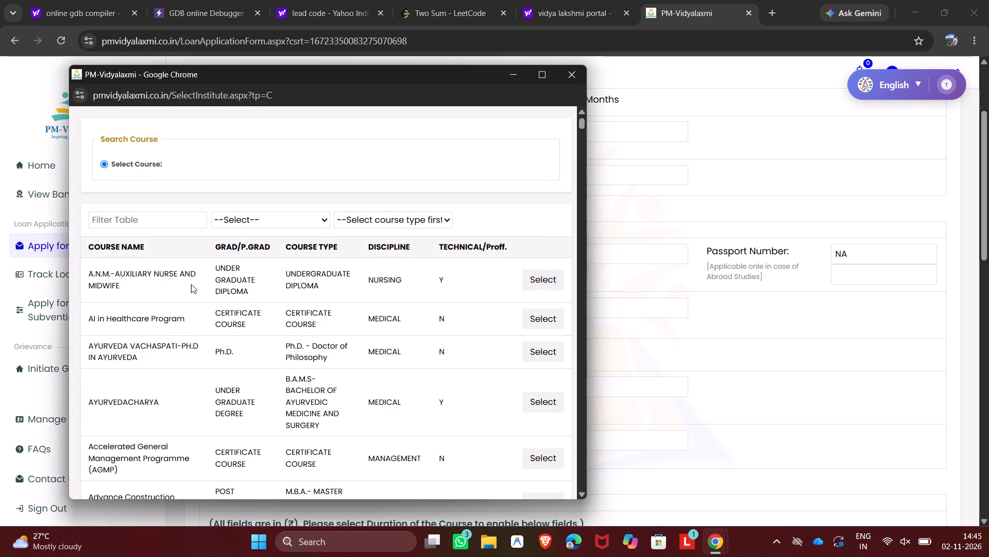
{"action": "left_click", "coordinate": [325, 221]}
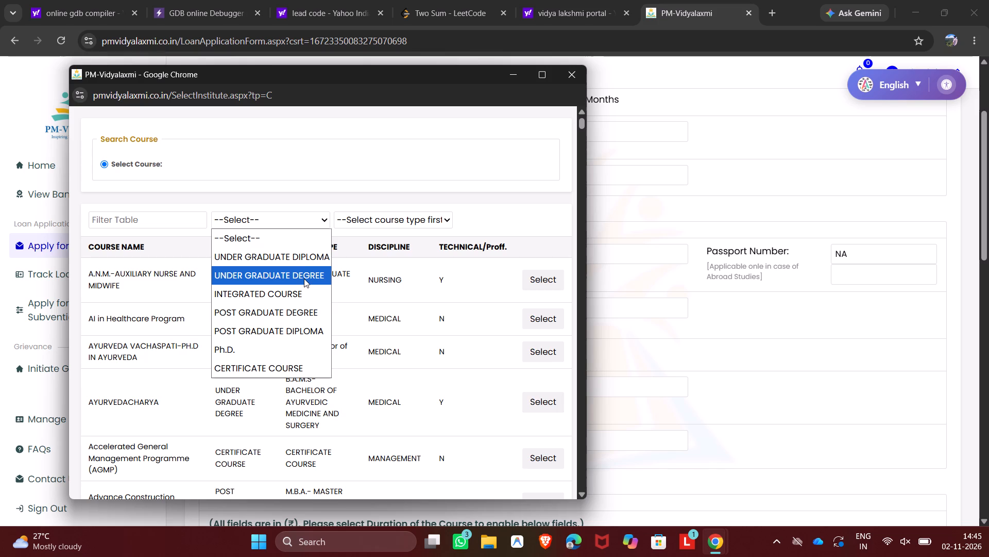
{"action": "left_click", "coordinate": [304, 278]}
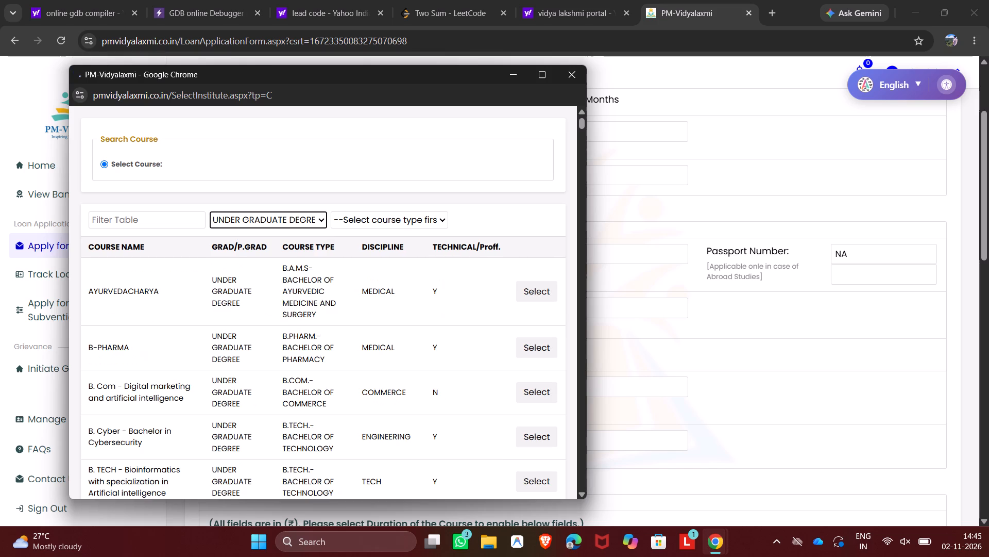
{"action": "left_click", "coordinate": [442, 219]}
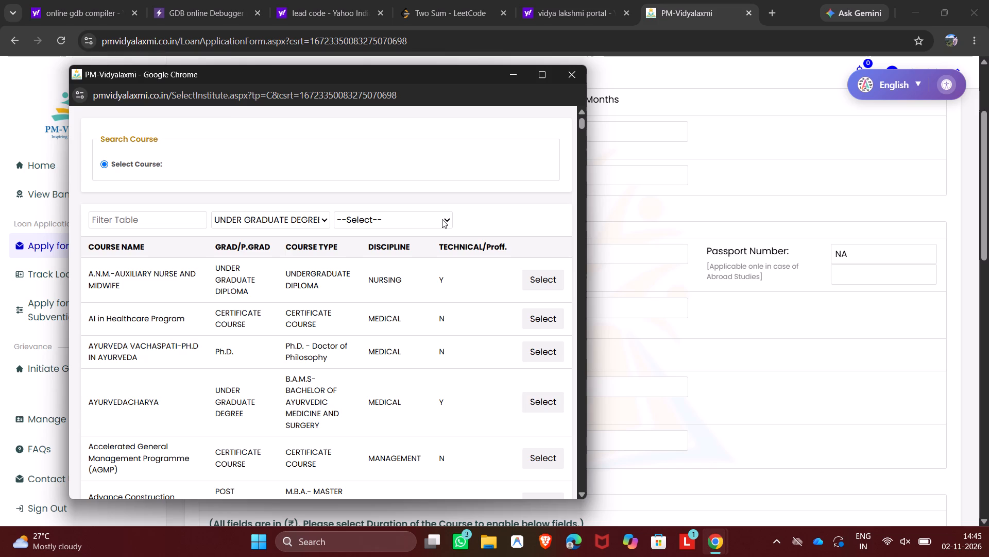
{"action": "type", "text": "cs"}
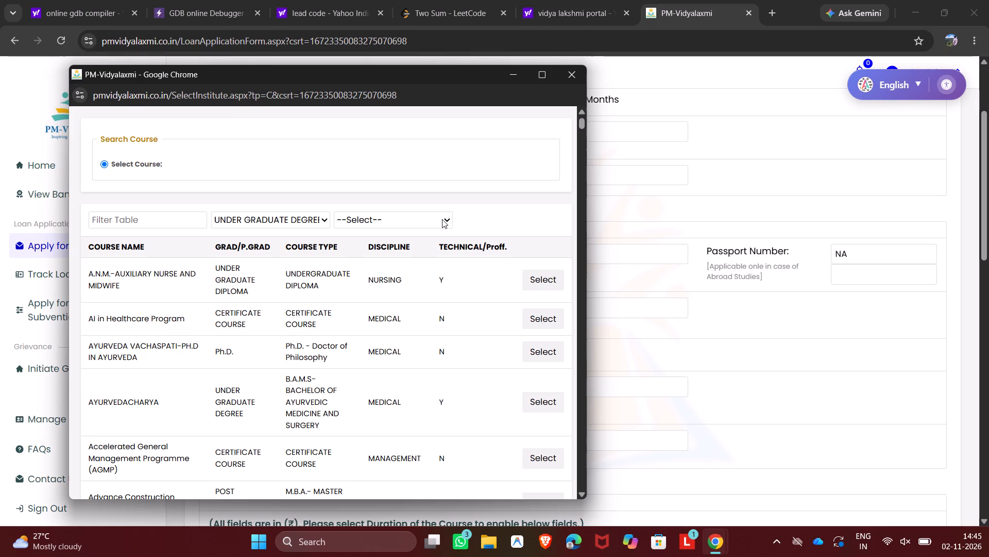
{"action": "left_click", "coordinate": [442, 219]}
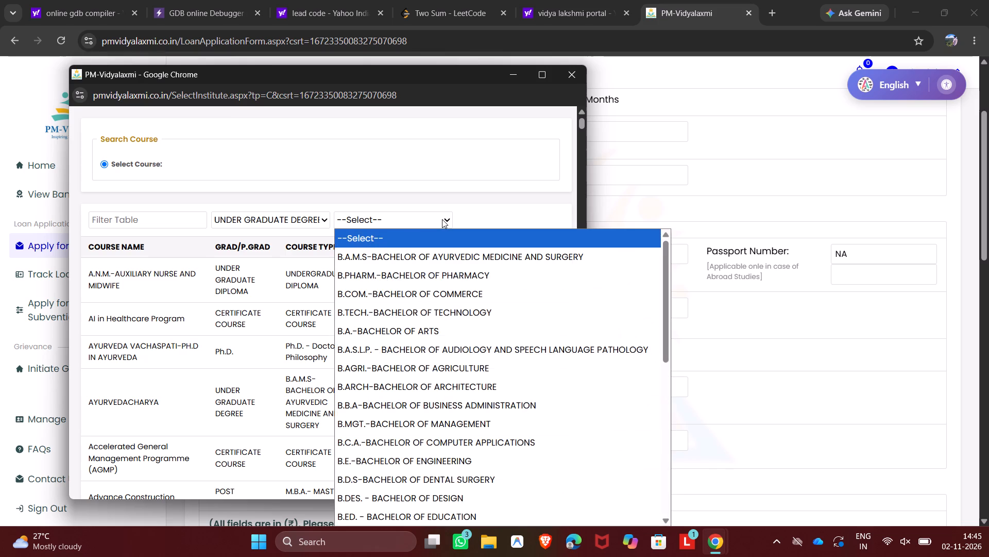
{"action": "left_click", "coordinate": [427, 308]}
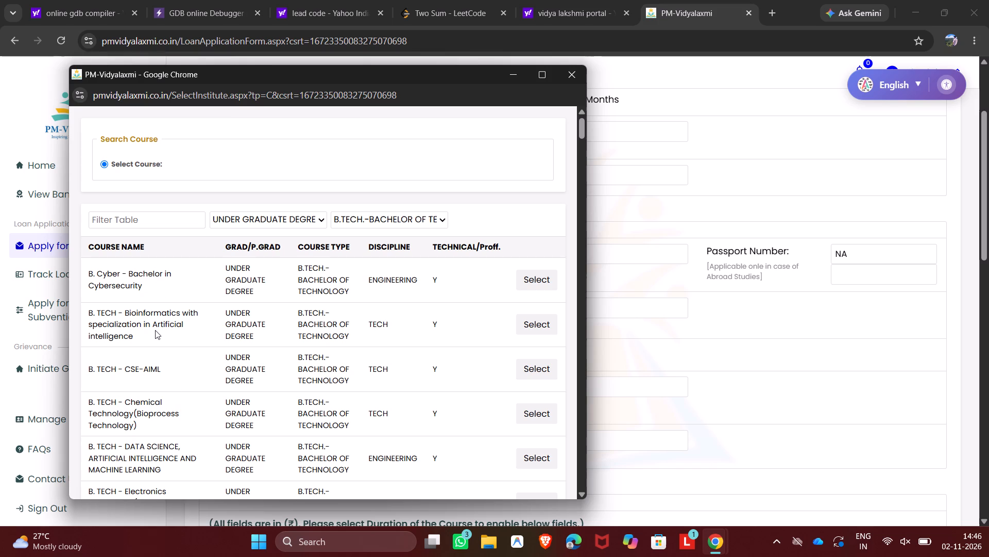
{"action": "scroll", "coordinate": [156, 330], "scroll_direction": "down", "scroll_amount": 1}
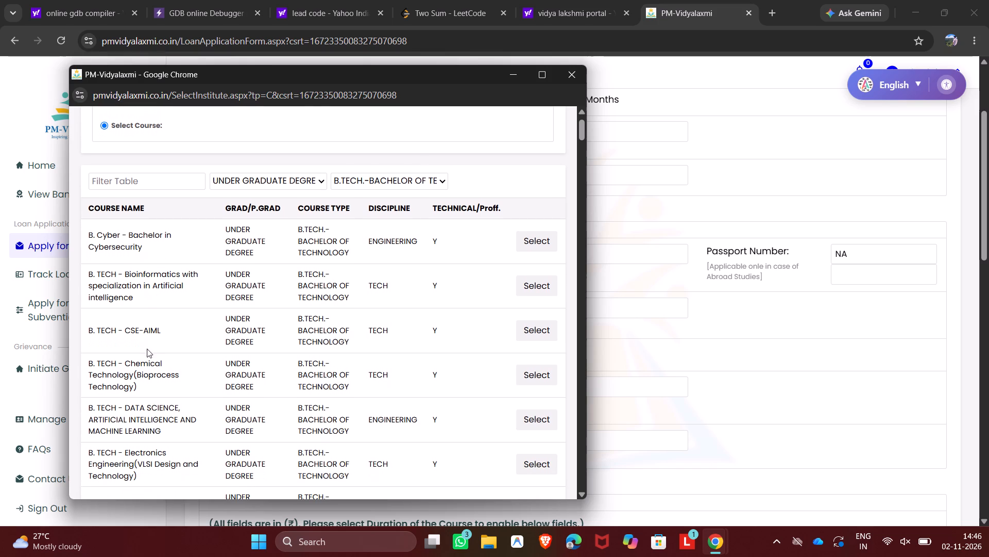
{"action": "scroll", "coordinate": [150, 358], "scroll_direction": "down", "scroll_amount": 1}
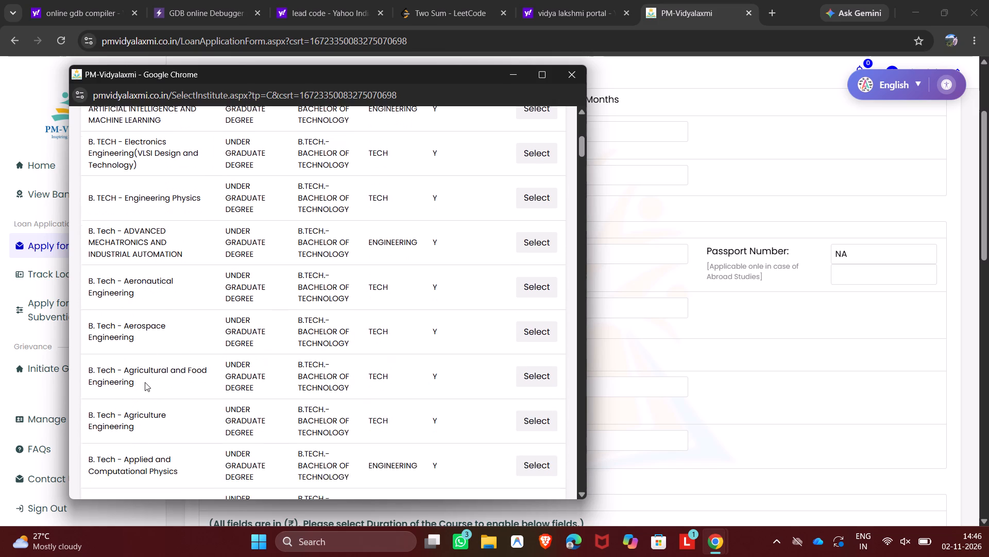
{"action": "scroll", "coordinate": [145, 382], "scroll_direction": "down", "scroll_amount": 3}
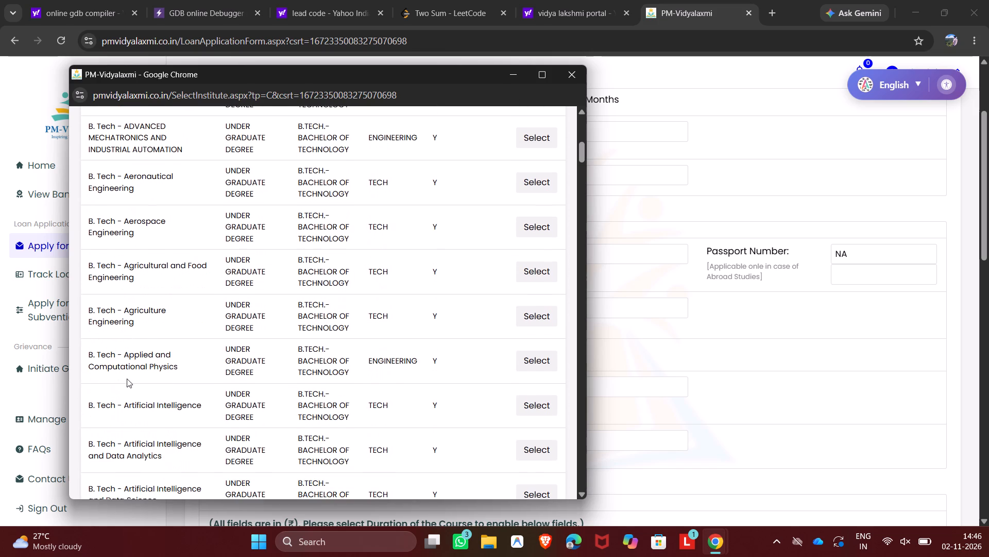
{"action": "scroll", "coordinate": [127, 379], "scroll_direction": "down", "scroll_amount": 3}
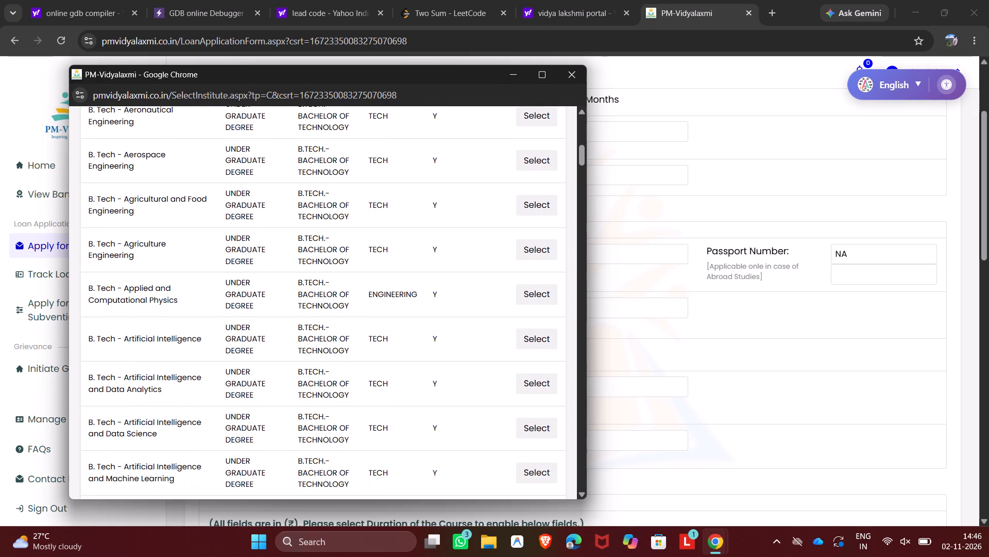
{"action": "scroll", "coordinate": [127, 379], "scroll_direction": "down", "scroll_amount": 3}
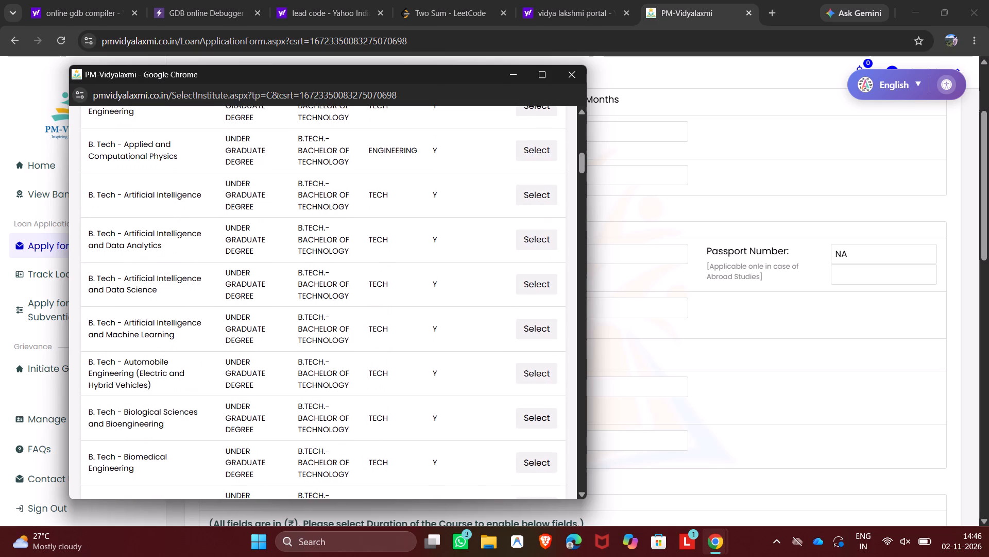
{"action": "scroll", "coordinate": [127, 379], "scroll_direction": "down", "scroll_amount": 3}
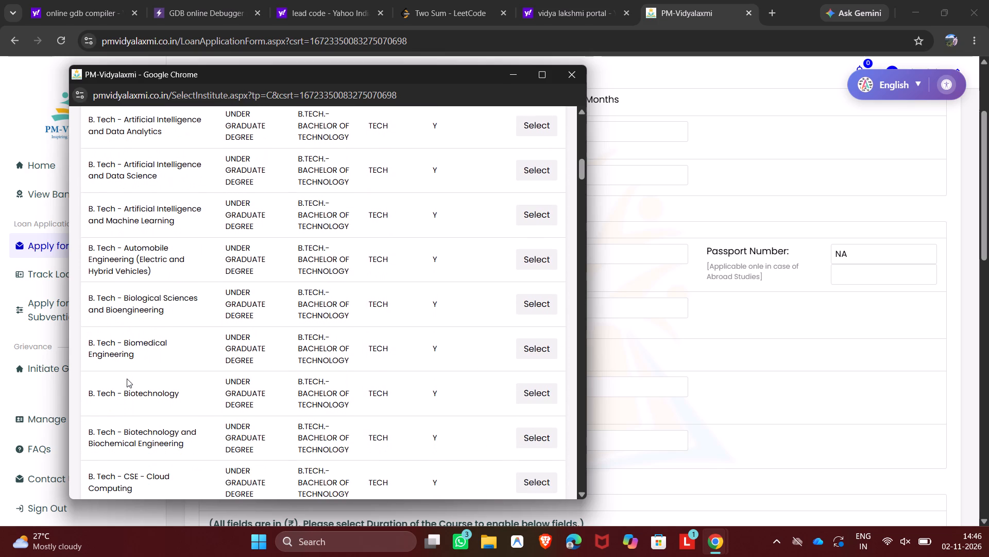
{"action": "scroll", "coordinate": [127, 379], "scroll_direction": "down", "scroll_amount": 3}
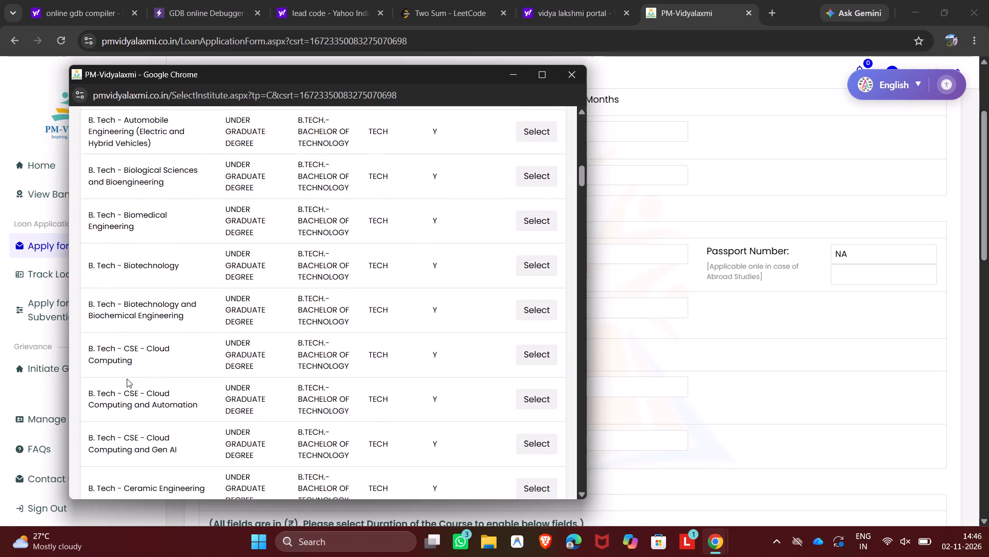
{"action": "scroll", "coordinate": [127, 379], "scroll_direction": "down", "scroll_amount": 1}
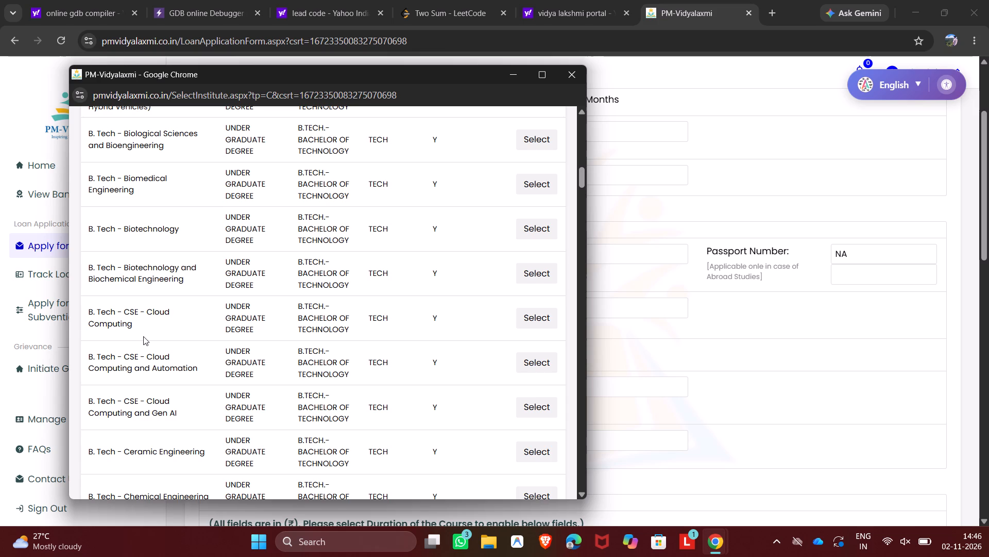
{"action": "scroll", "coordinate": [143, 336], "scroll_direction": "down", "scroll_amount": 1}
{"action": "scroll", "coordinate": [171, 370], "scroll_direction": "down", "scroll_amount": 1}
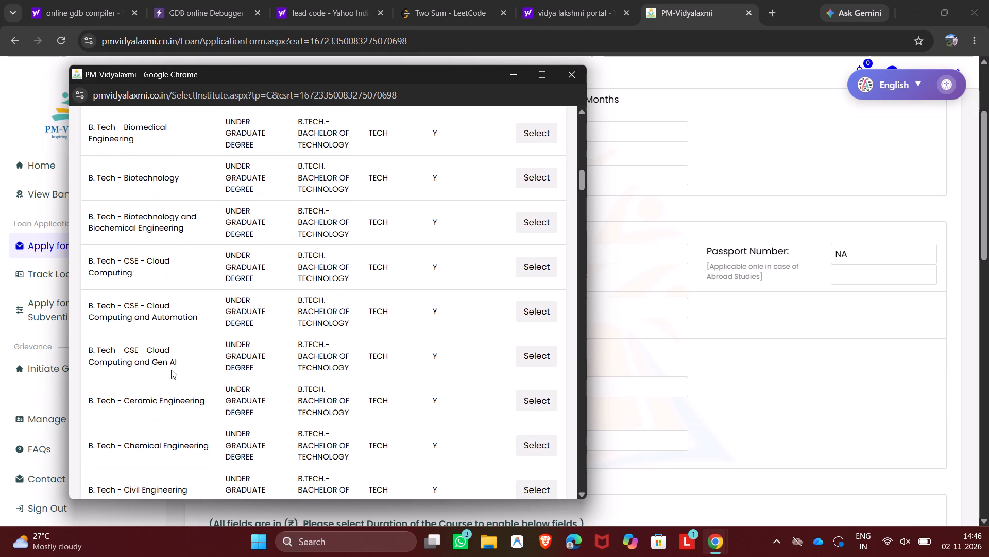
{"action": "scroll", "coordinate": [171, 370], "scroll_direction": "down", "scroll_amount": 2}
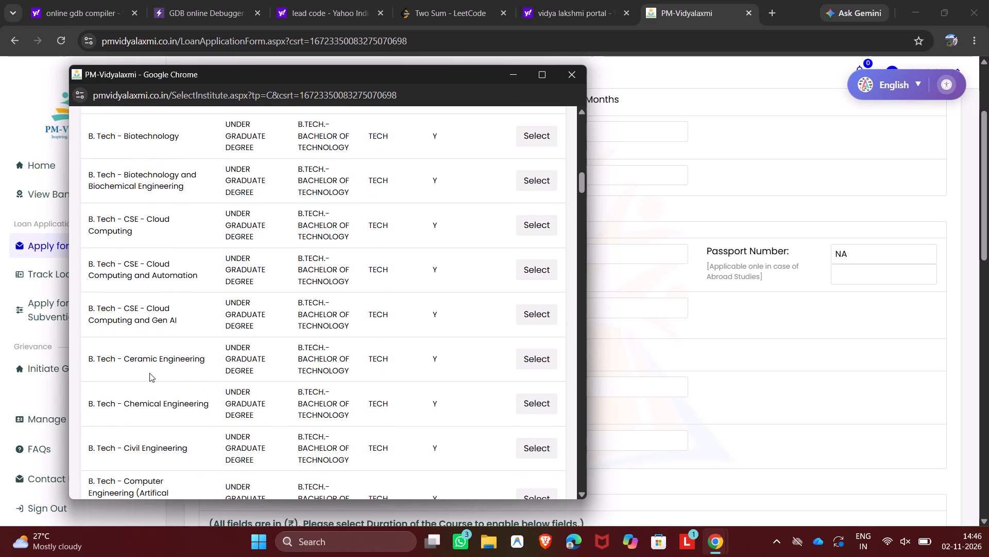
{"action": "scroll", "coordinate": [149, 373], "scroll_direction": "down", "scroll_amount": 2}
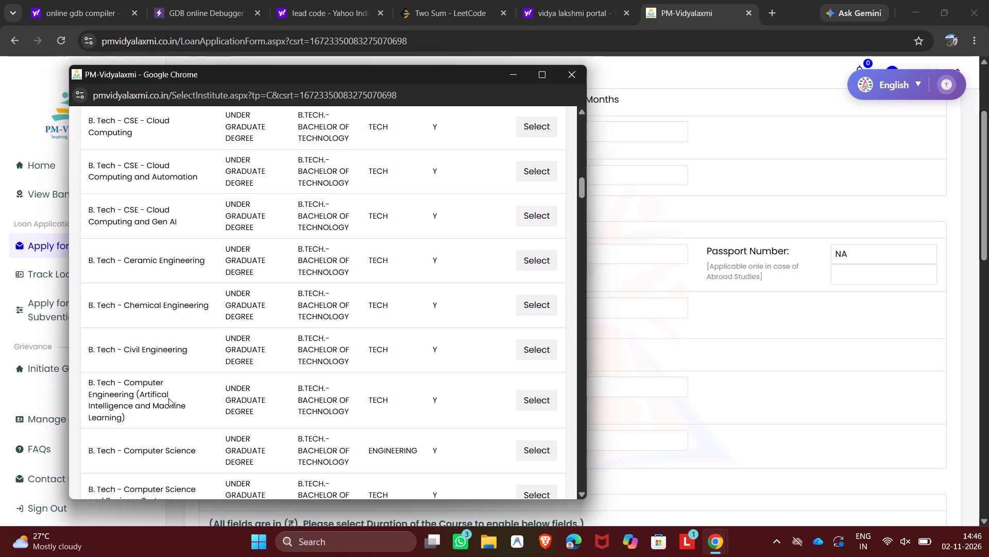
{"action": "scroll", "coordinate": [168, 399], "scroll_direction": "down", "scroll_amount": 1}
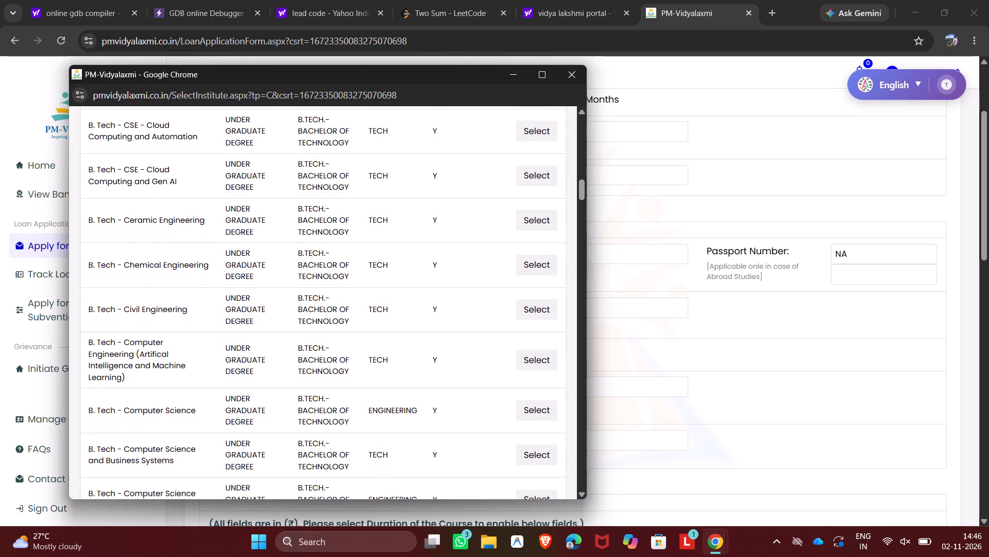
{"action": "scroll", "coordinate": [168, 399], "scroll_direction": "down", "scroll_amount": 1}
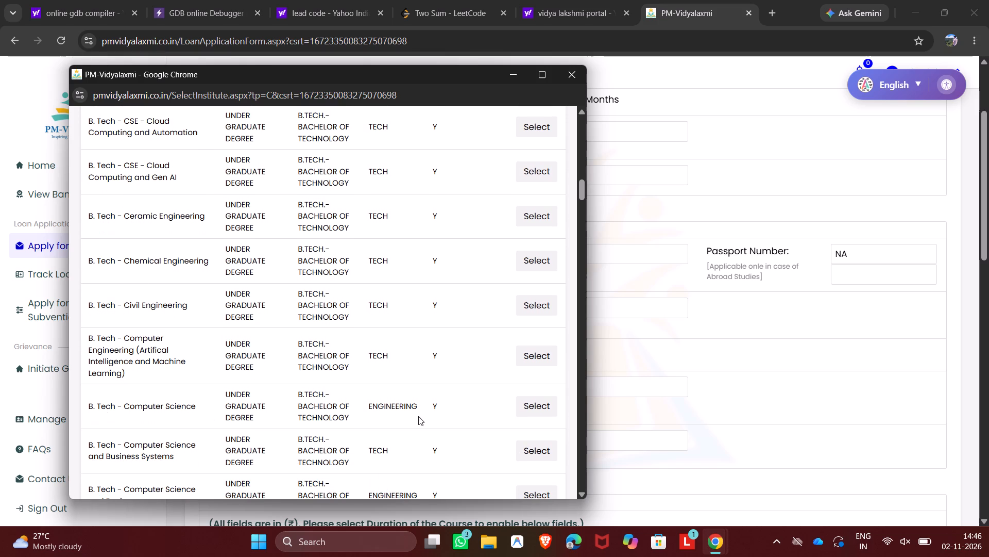
{"action": "left_click", "coordinate": [543, 404]}
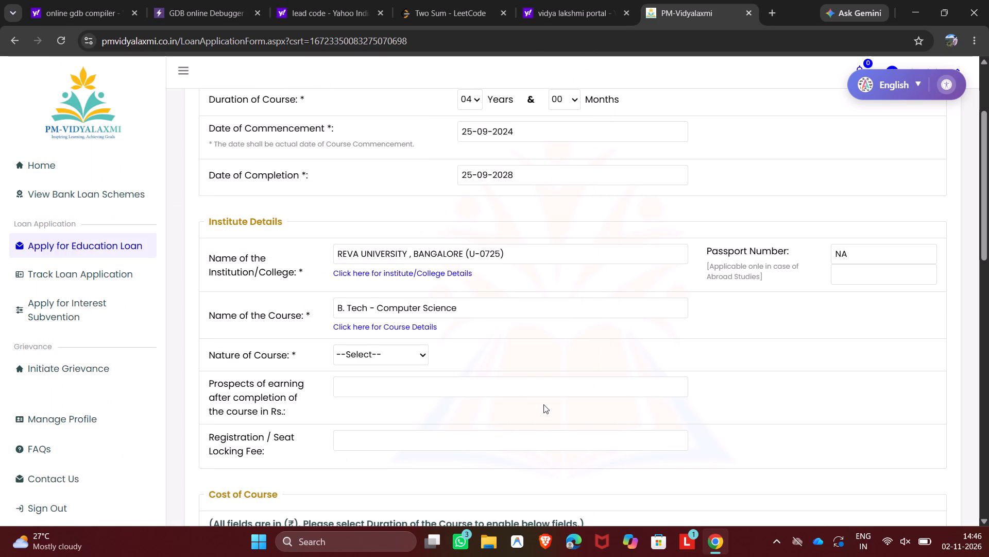
Set the Nature of Course in the Institute Details to Offline.
{"action": "left_click", "coordinate": [422, 357]}
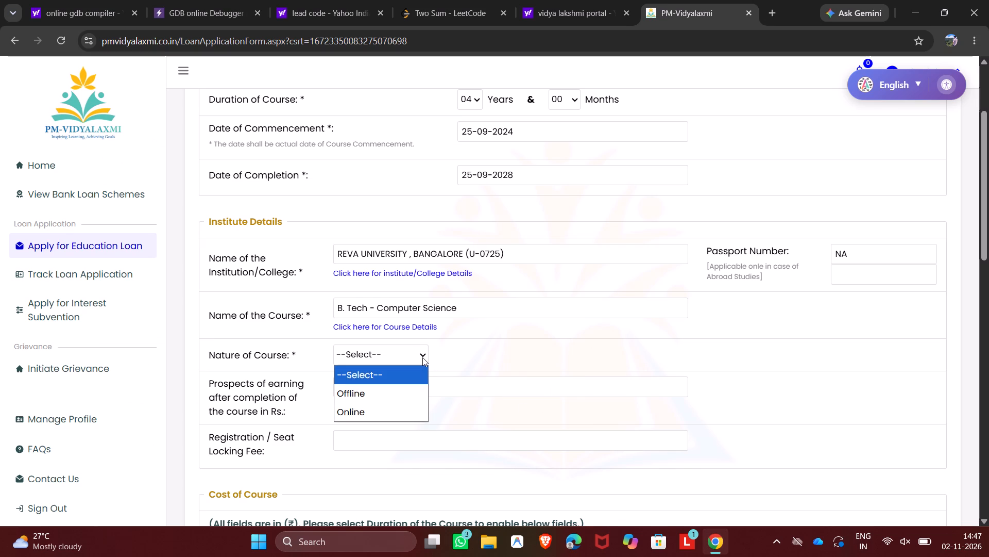
{"action": "left_click", "coordinate": [401, 391]}
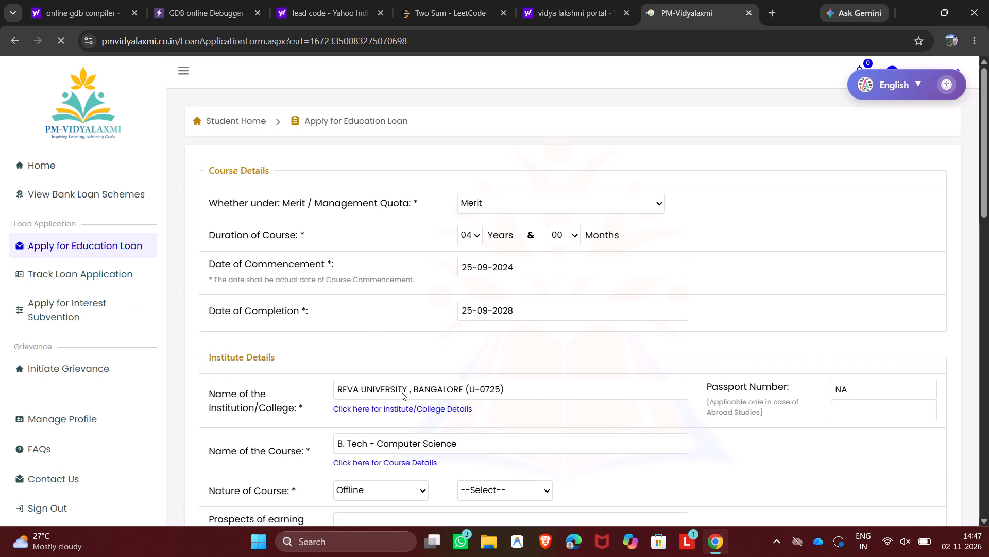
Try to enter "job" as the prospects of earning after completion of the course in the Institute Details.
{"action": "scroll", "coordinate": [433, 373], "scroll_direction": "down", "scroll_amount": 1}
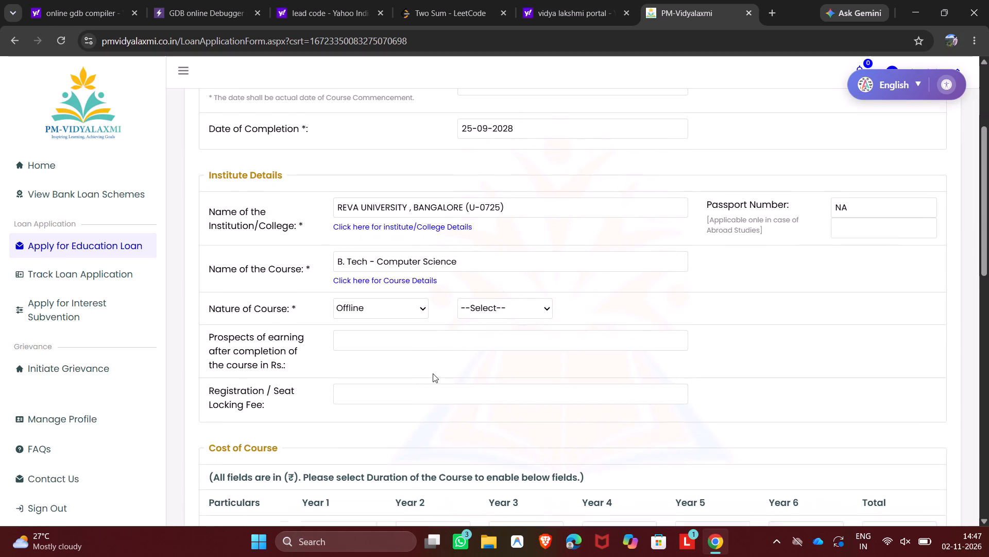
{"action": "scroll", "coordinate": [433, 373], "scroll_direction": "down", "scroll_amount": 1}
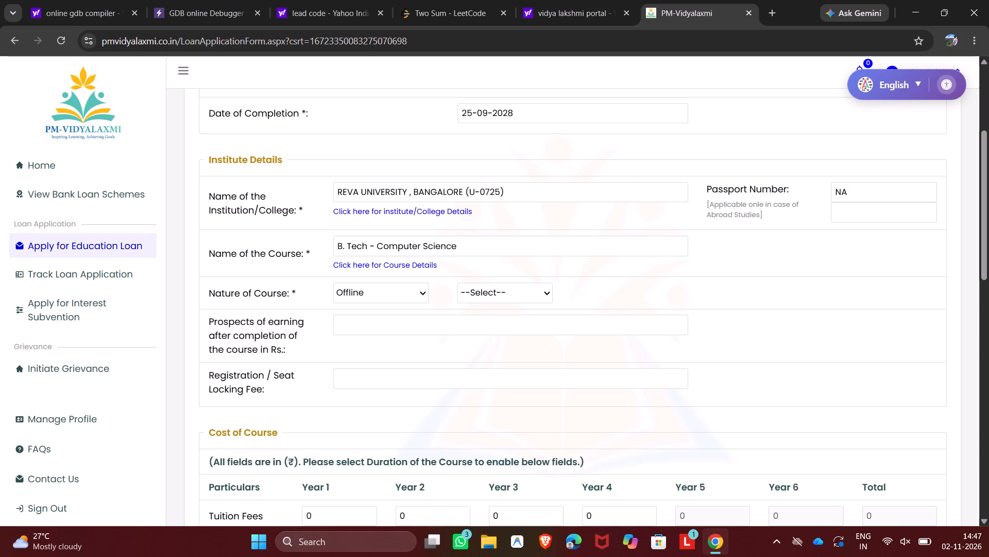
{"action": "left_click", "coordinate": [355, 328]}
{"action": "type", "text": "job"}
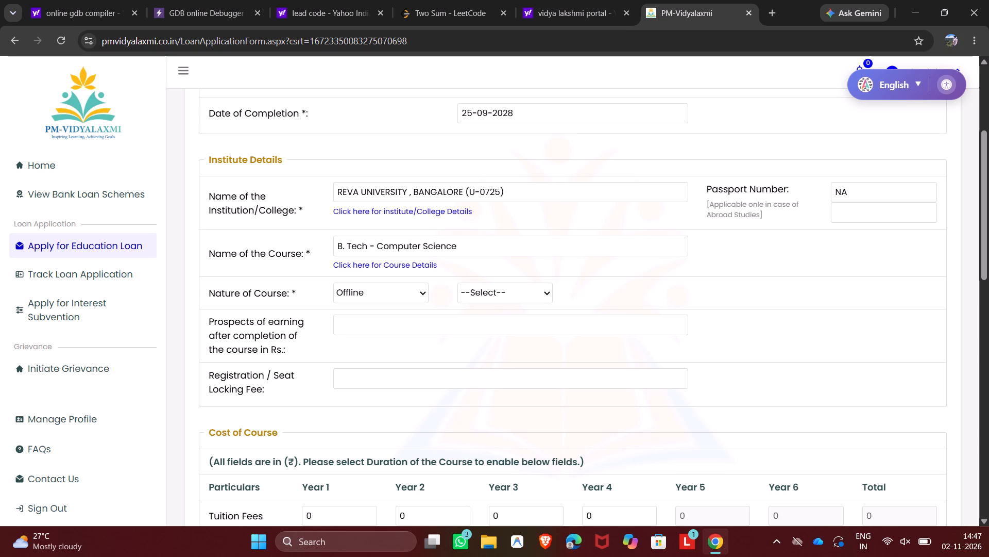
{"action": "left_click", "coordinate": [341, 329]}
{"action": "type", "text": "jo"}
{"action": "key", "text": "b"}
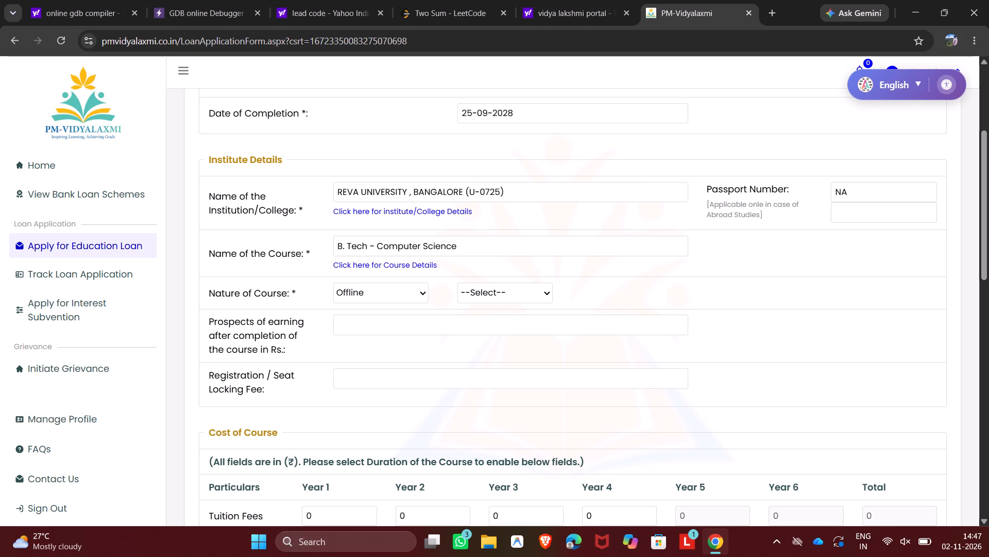
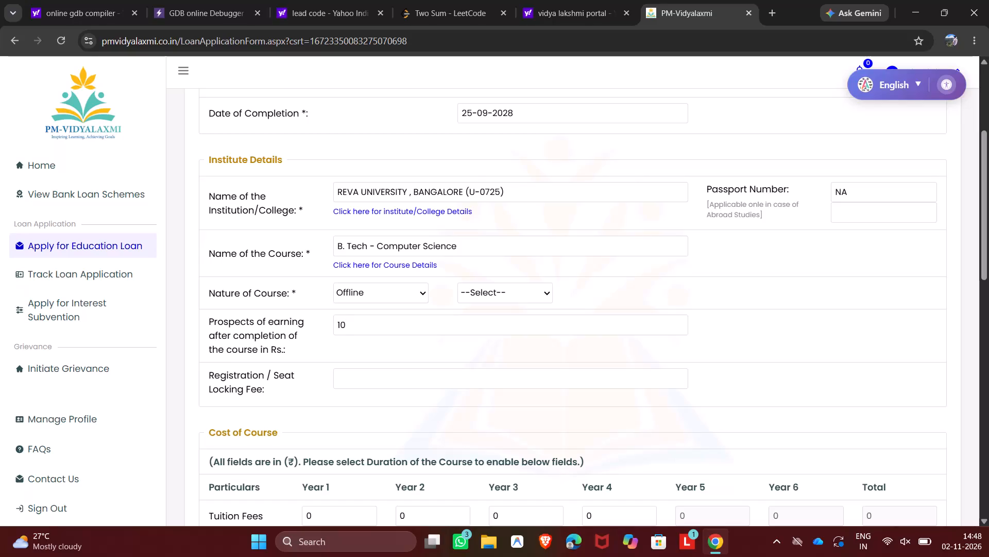
Enter 1000000 as the prospects of earning in Rs. after completion of the course in the Institute Details.
{"action": "key", "text": "space"}
{"action": "type", "text": "l"}
{"action": "type", "text": "00000"}
{"action": "key", "text": "BackSpace"}
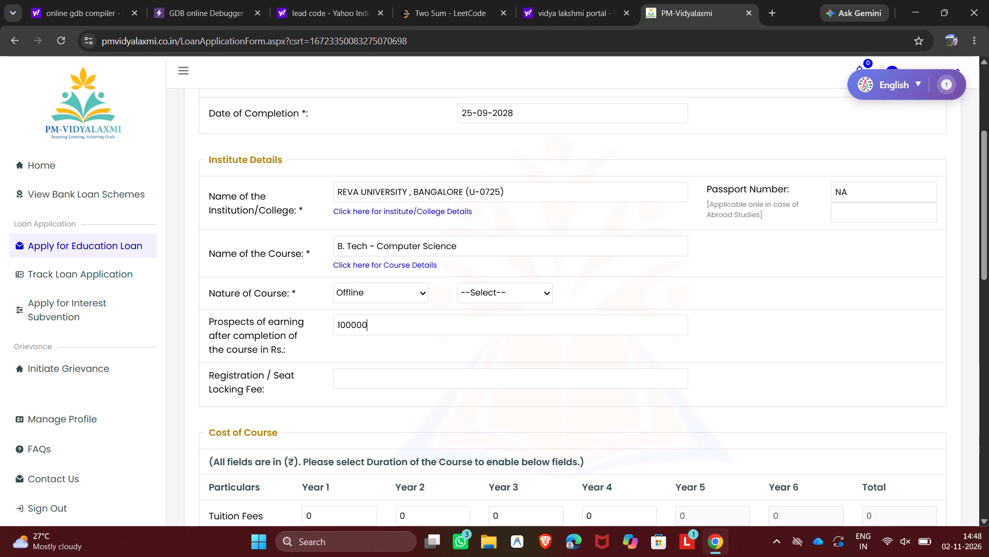
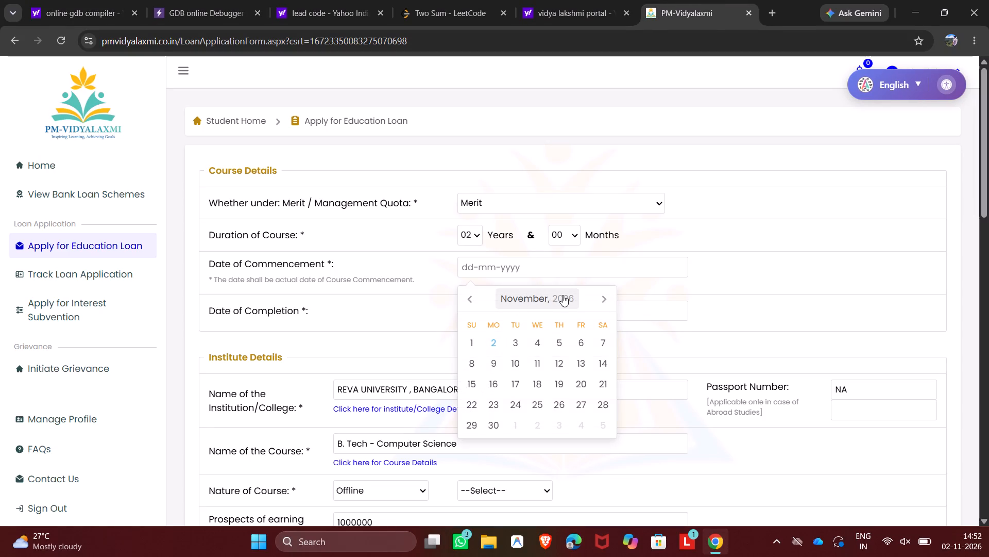
{"action": "left_click", "coordinate": [562, 295]}
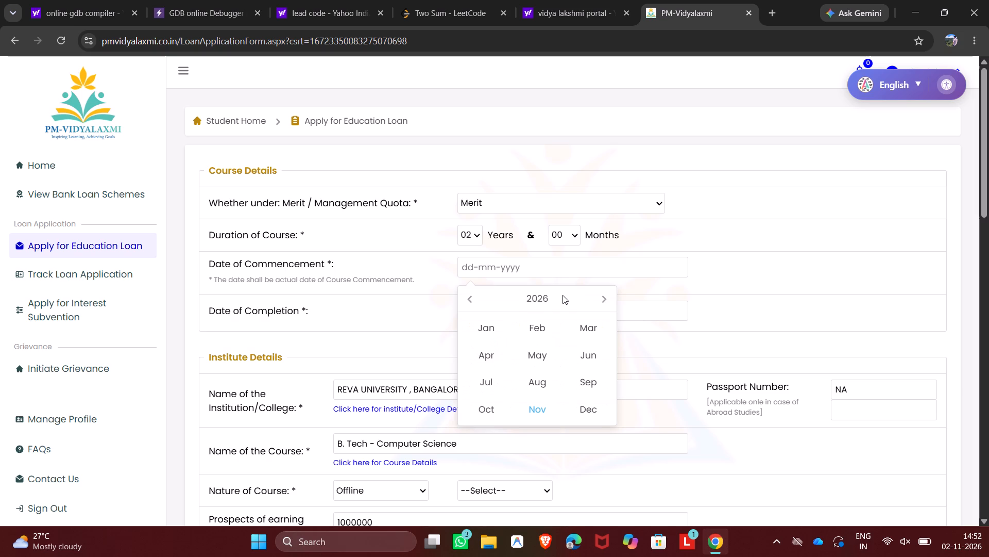
{"action": "left_click", "coordinate": [541, 298]}
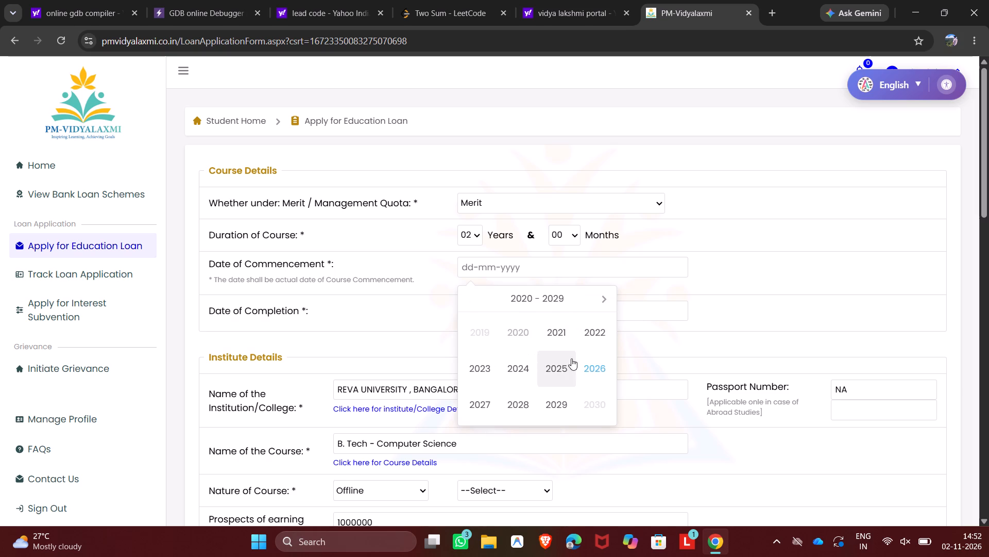
{"action": "left_click", "coordinate": [580, 373]}
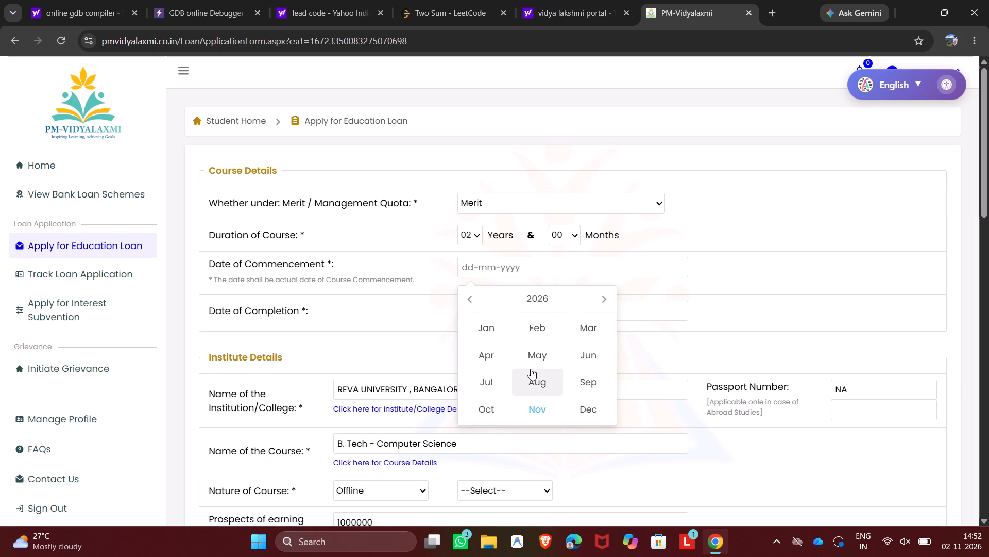
{"action": "left_click", "coordinate": [582, 383]}
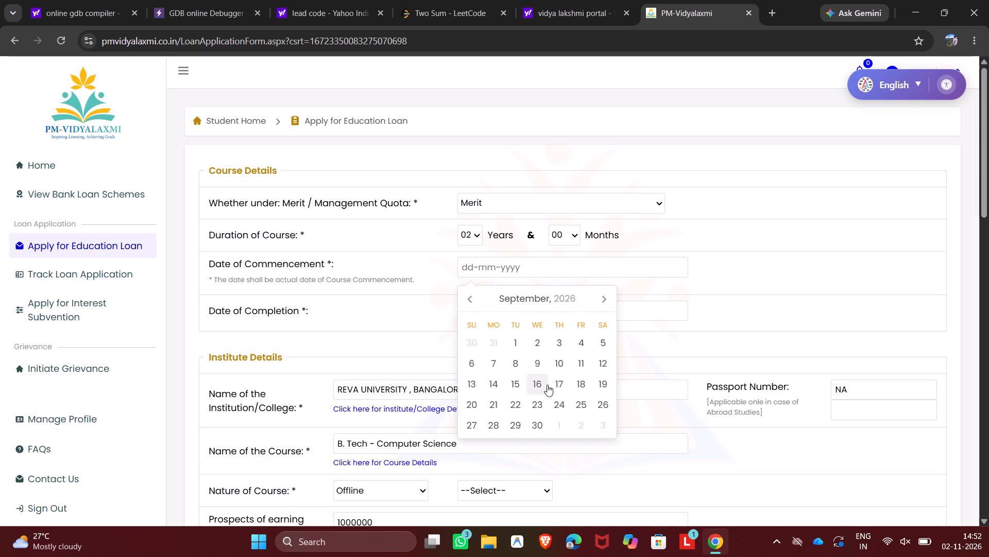
{"action": "left_click", "coordinate": [583, 401]}
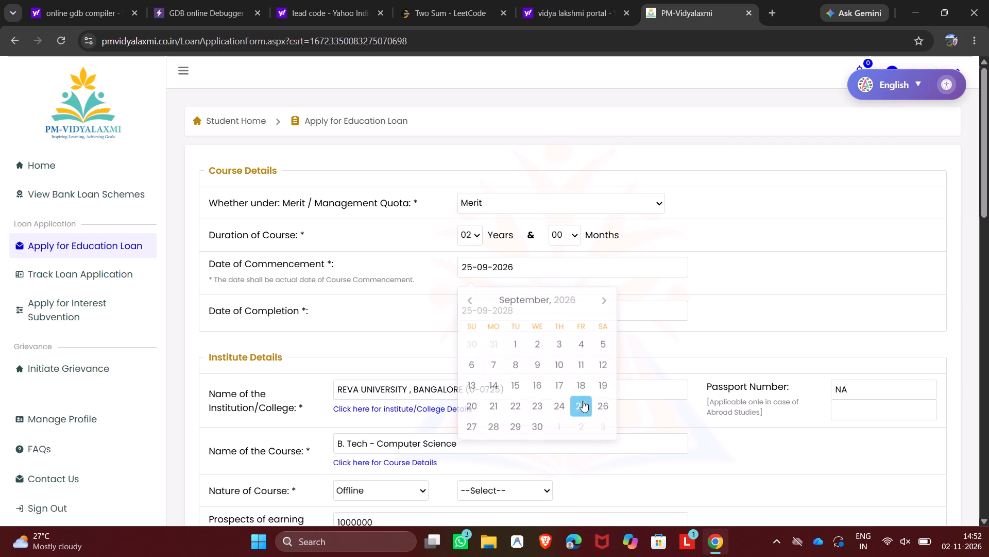
Set the applicant type beside the Offline choice for Nature of Course to Student.
{"action": "scroll", "coordinate": [513, 336], "scroll_direction": "down", "scroll_amount": 2}
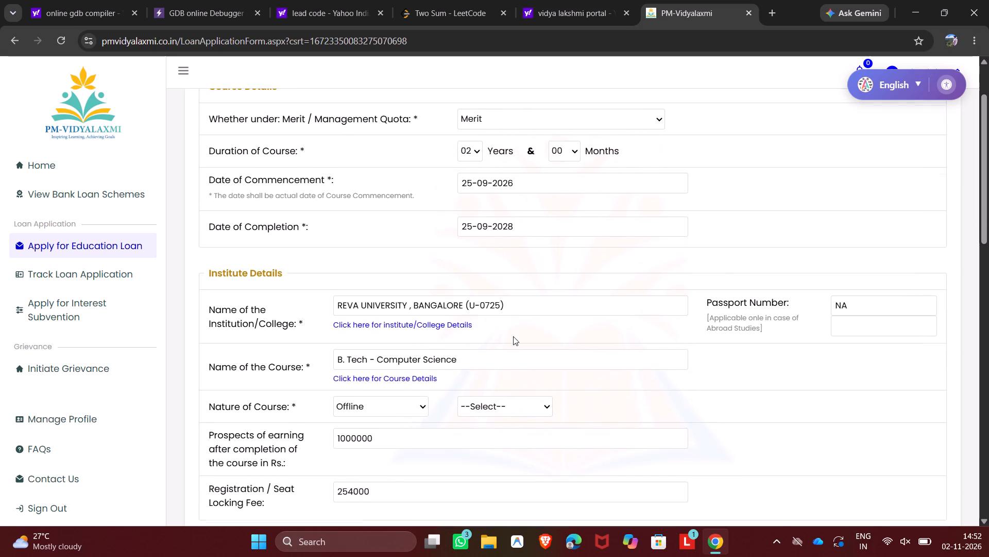
{"action": "scroll", "coordinate": [513, 336], "scroll_direction": "down", "scroll_amount": 2}
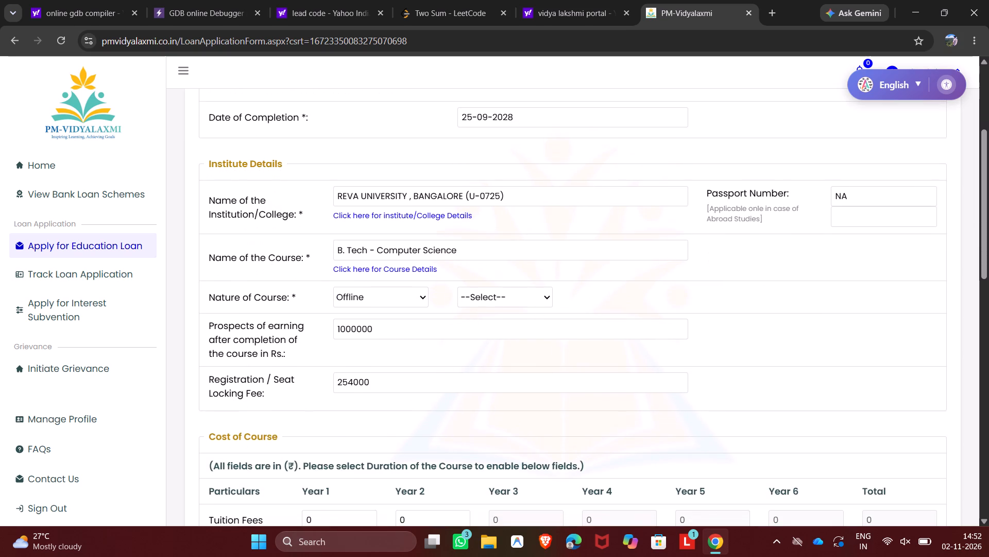
{"action": "scroll", "coordinate": [513, 336], "scroll_direction": "down", "scroll_amount": 1}
{"action": "scroll", "coordinate": [433, 305], "scroll_direction": "up", "scroll_amount": 1}
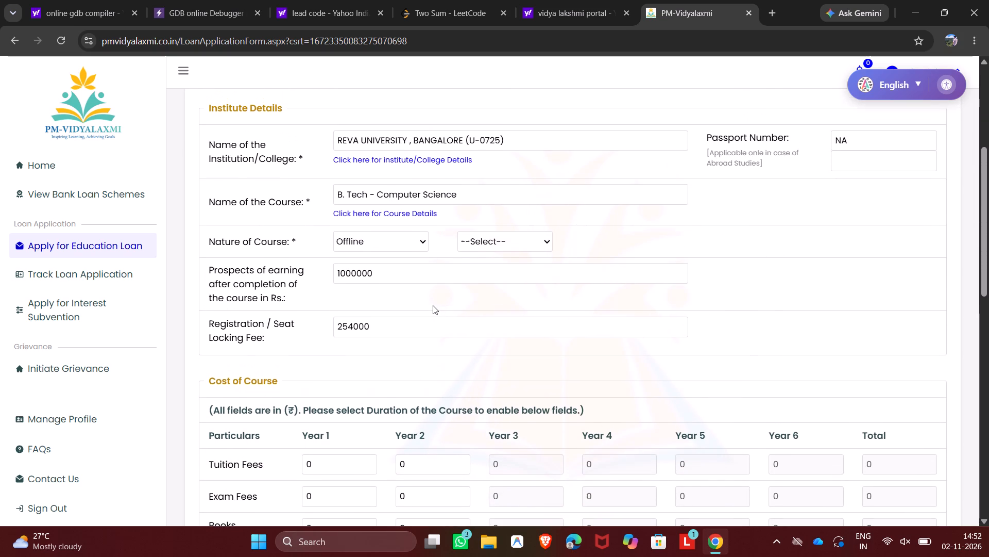
{"action": "left_click", "coordinate": [548, 242]}
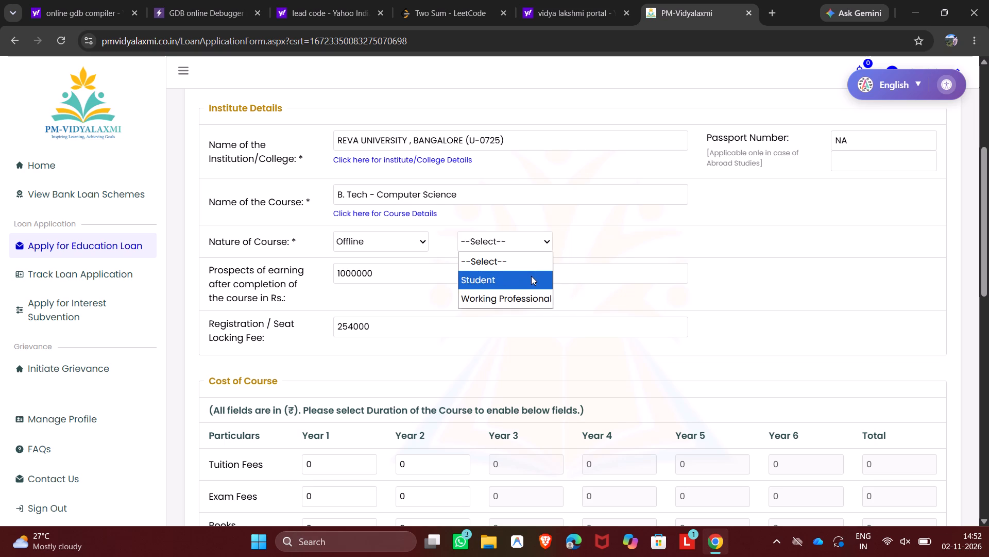
{"action": "left_click", "coordinate": [531, 276]}
Review the entries in the Course Details and Institute Details sections of the loan application form.
{"action": "scroll", "coordinate": [524, 260], "scroll_direction": "up", "scroll_amount": 1}
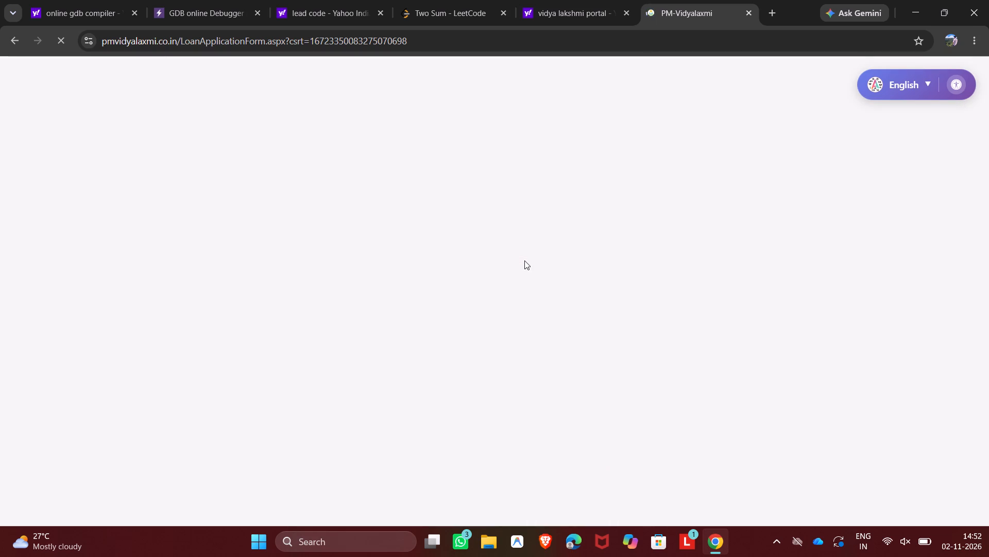
{"action": "scroll", "coordinate": [524, 260], "scroll_direction": "up", "scroll_amount": 1}
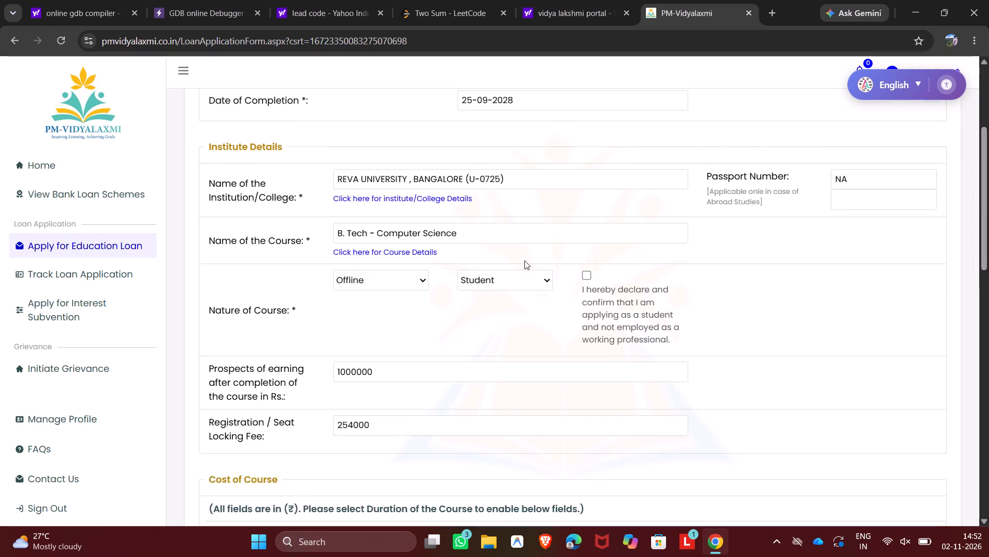
{"action": "scroll", "coordinate": [524, 260], "scroll_direction": "up", "scroll_amount": 2}
{"action": "scroll", "coordinate": [524, 260], "scroll_direction": "down", "scroll_amount": 1}
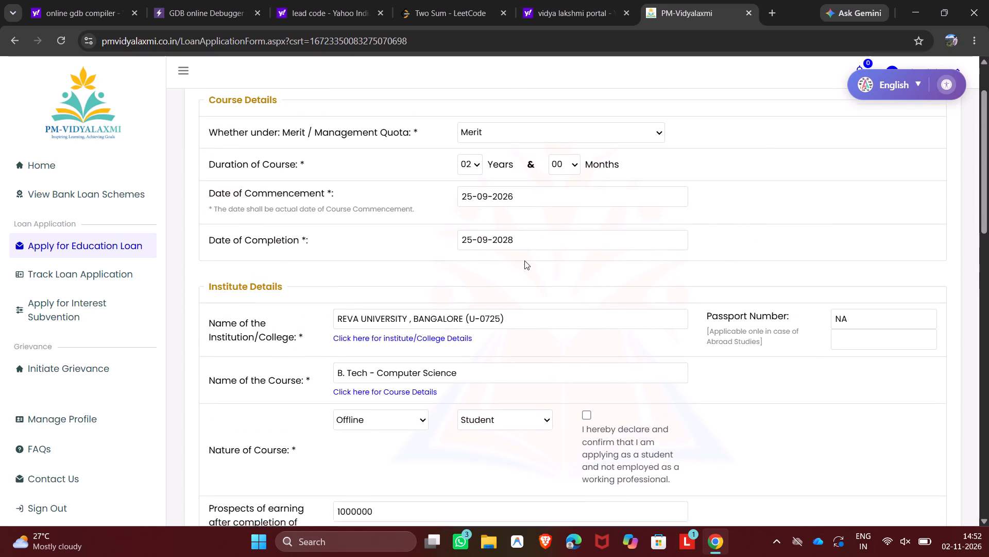
{"action": "scroll", "coordinate": [524, 260], "scroll_direction": "down", "scroll_amount": 4}
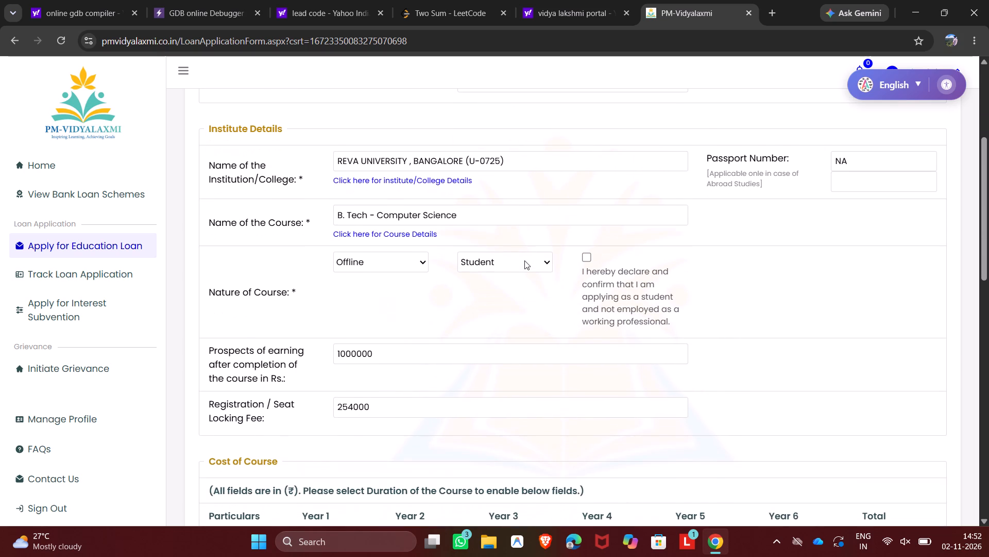
{"action": "scroll", "coordinate": [524, 260], "scroll_direction": "down", "scroll_amount": 1}
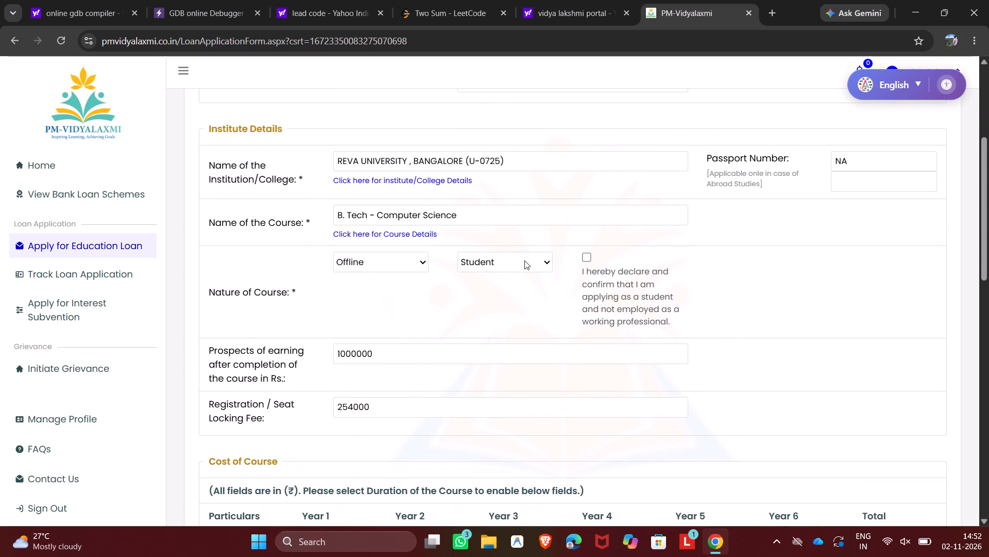
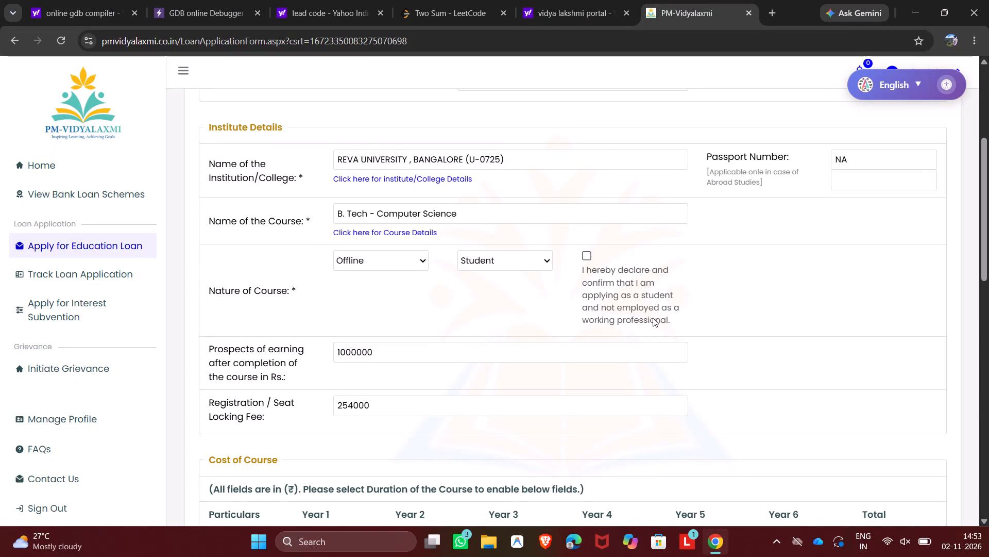
Tick the declaration confirming application as a student and not as an employed working professional.
{"action": "left_click", "coordinate": [589, 254]}
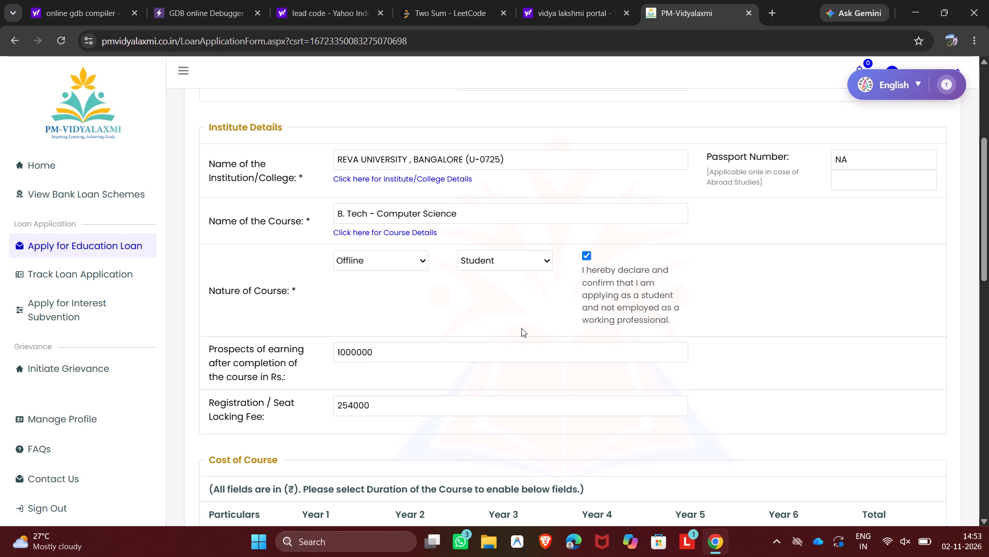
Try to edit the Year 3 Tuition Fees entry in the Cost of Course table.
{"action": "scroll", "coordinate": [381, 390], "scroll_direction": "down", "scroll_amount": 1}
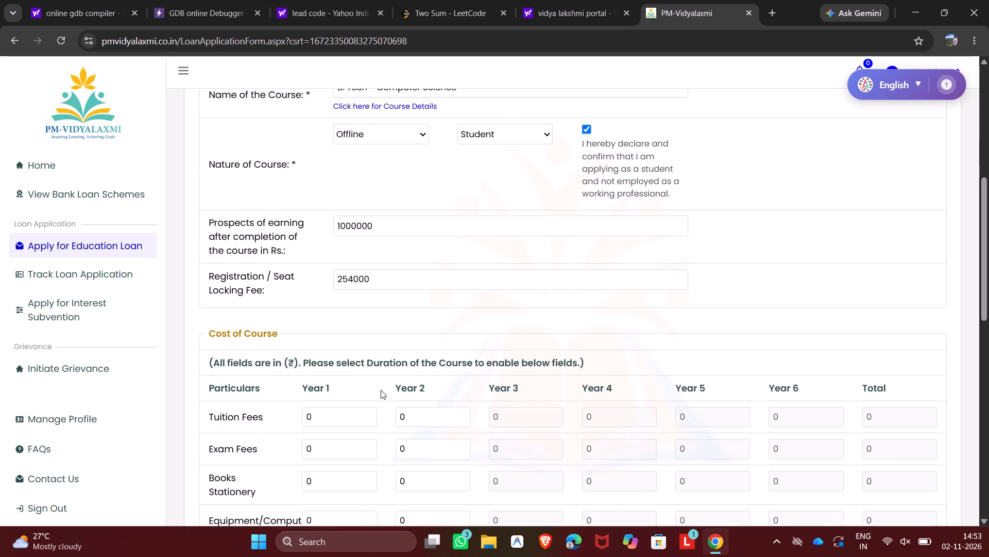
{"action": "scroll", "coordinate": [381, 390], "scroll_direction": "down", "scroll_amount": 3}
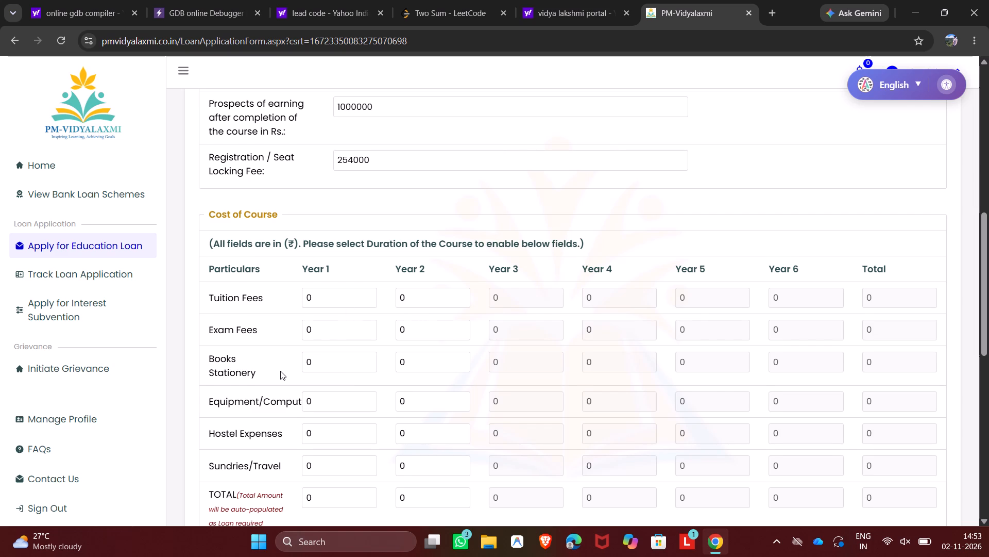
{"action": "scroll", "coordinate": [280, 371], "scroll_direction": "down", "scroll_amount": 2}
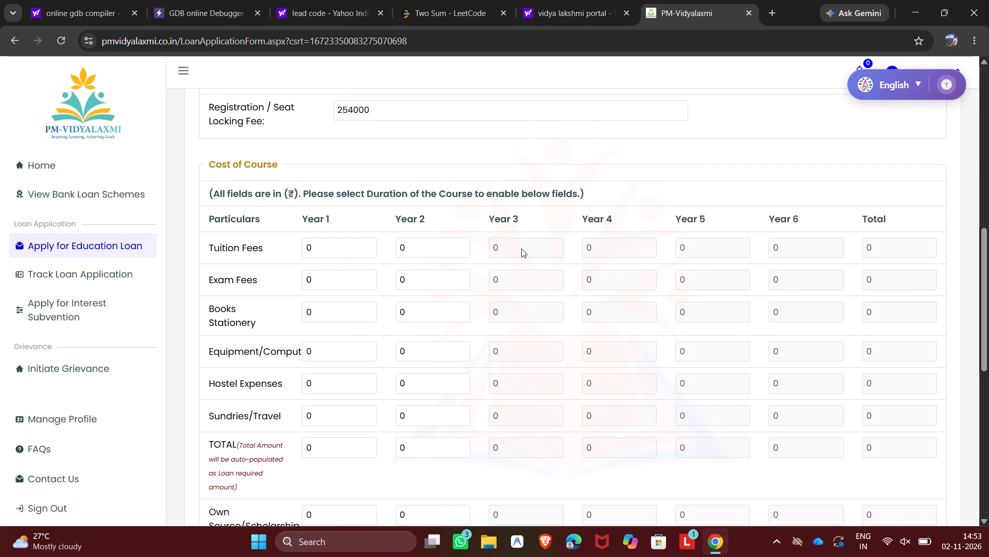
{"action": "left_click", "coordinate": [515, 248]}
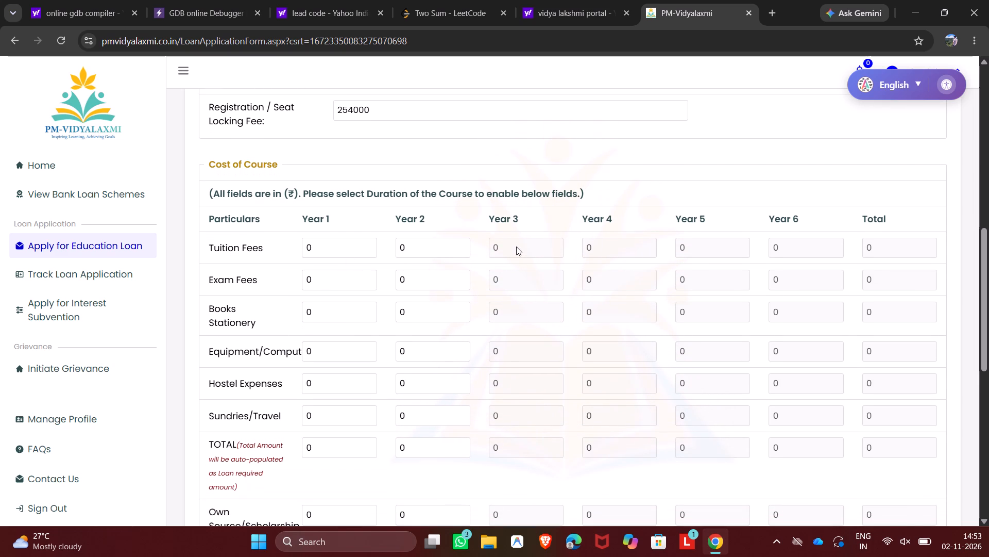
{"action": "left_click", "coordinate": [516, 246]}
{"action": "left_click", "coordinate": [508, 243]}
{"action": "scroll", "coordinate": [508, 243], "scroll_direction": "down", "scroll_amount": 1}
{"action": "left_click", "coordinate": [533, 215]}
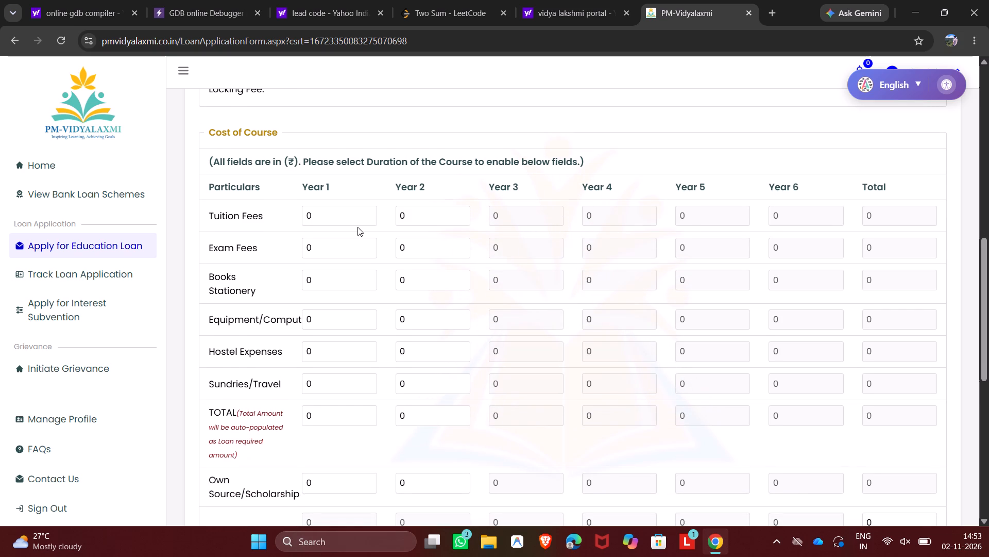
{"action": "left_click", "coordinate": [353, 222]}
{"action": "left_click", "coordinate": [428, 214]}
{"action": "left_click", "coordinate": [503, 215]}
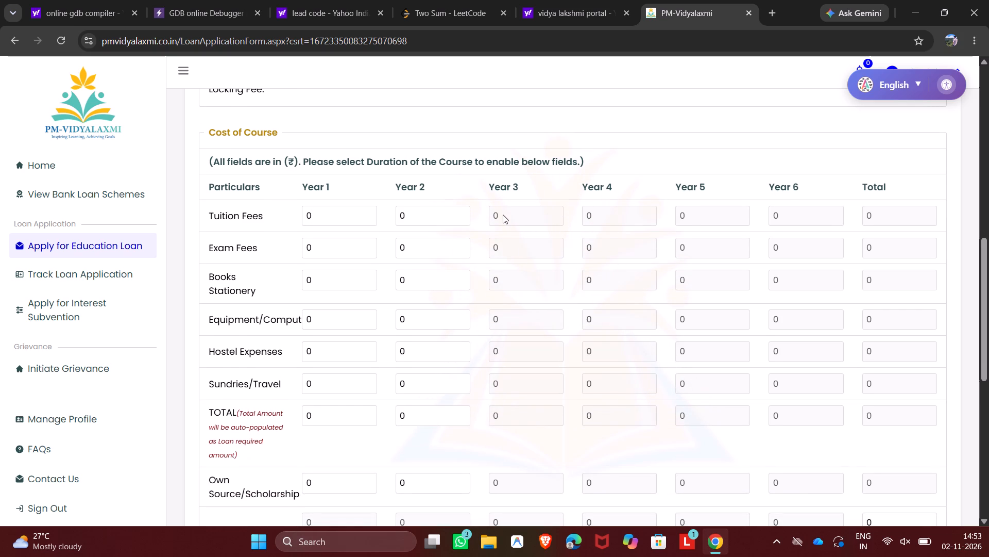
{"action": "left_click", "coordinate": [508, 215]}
Set the Year 1 Tuition Fees to 76135 and the Year 1 Exam Fees to 3000 under Cost of Course.
{"action": "left_click", "coordinate": [313, 220]}
{"action": "type", "text": "76"}
{"action": "type", "text": "135"}
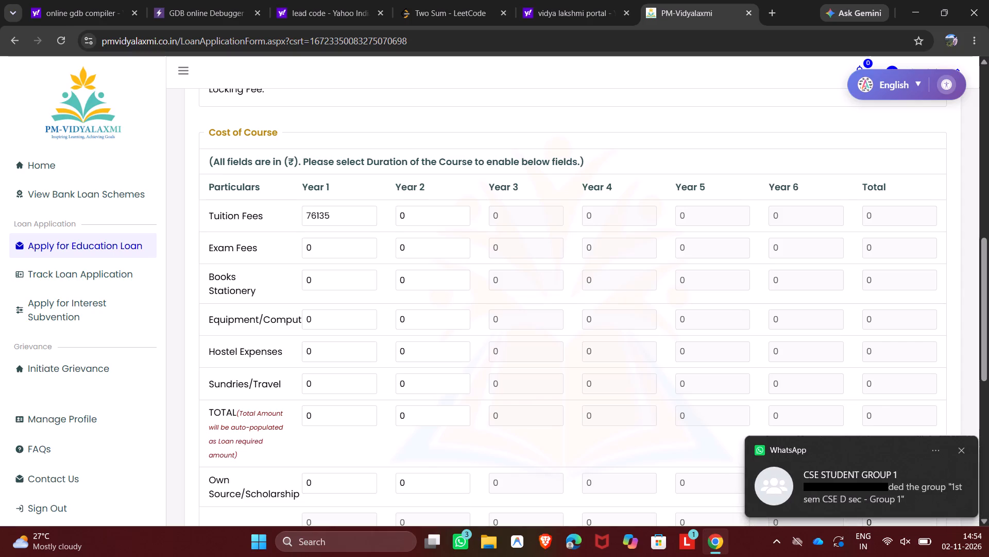
{"action": "left_click", "coordinate": [318, 250]}
{"action": "type", "text": "3000"}
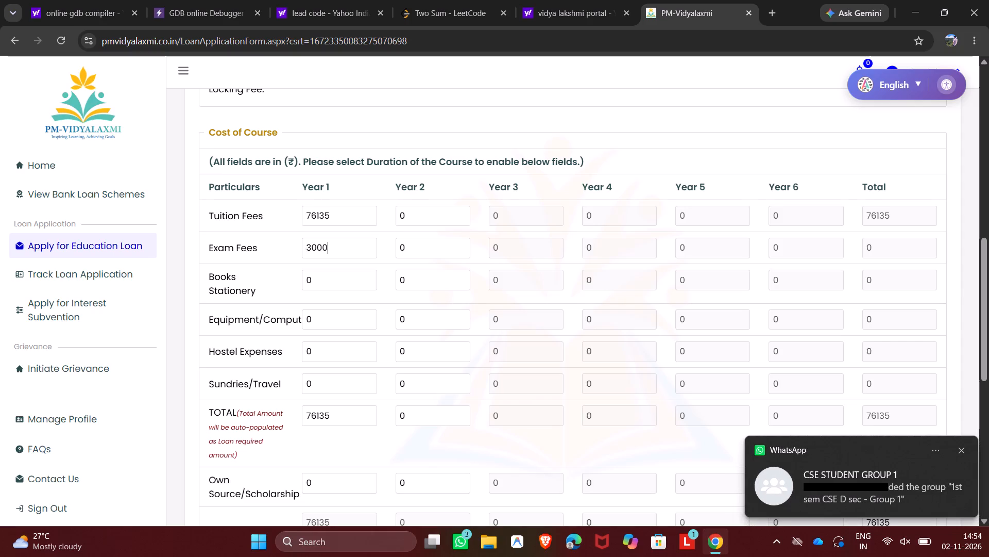
Review the remaining Cost of Course rows, the Loan Required row and the Repayment Proposed section.
{"action": "left_click", "coordinate": [324, 276]}
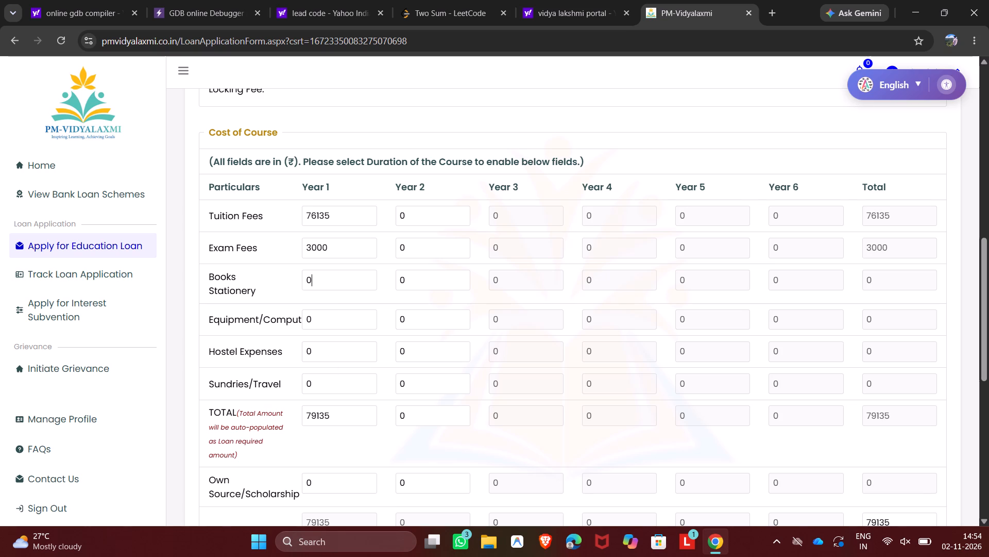
{"action": "scroll", "coordinate": [333, 379], "scroll_direction": "down", "scroll_amount": 1}
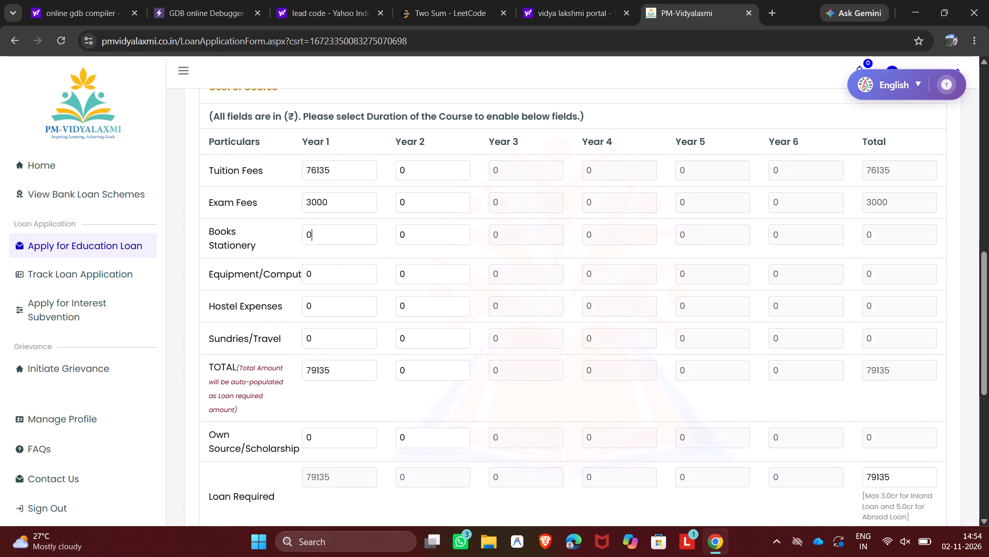
{"action": "scroll", "coordinate": [333, 379], "scroll_direction": "down", "scroll_amount": 1}
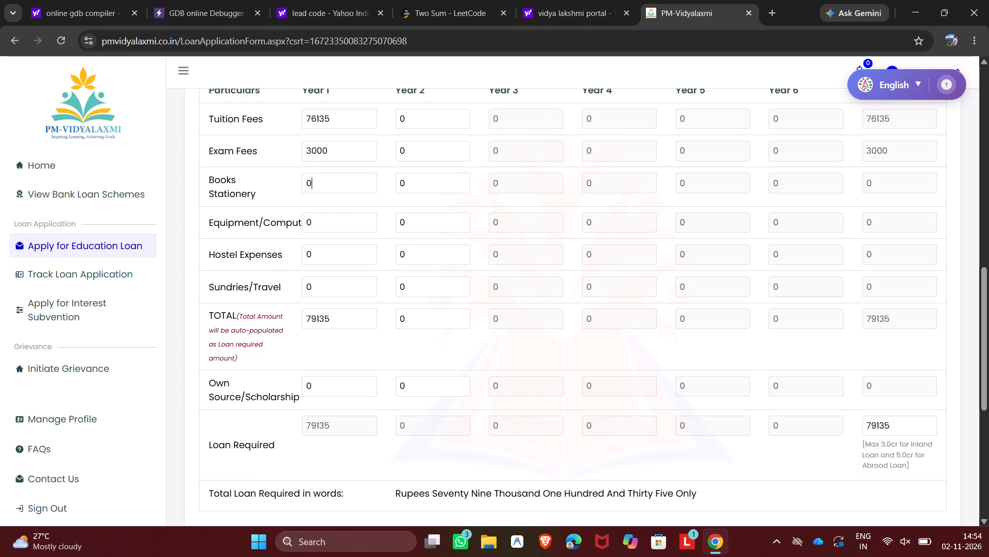
{"action": "scroll", "coordinate": [265, 289], "scroll_direction": "left", "scroll_amount": 1}
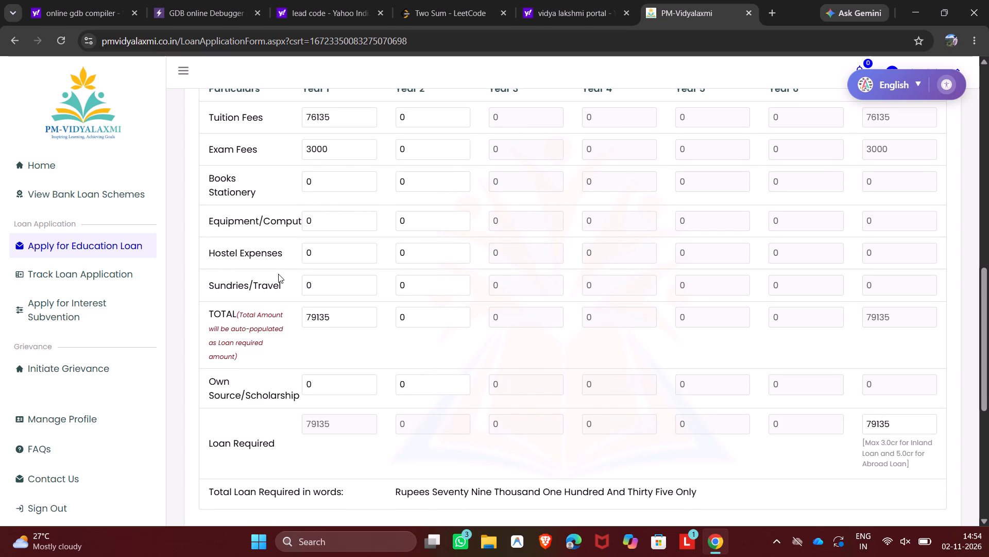
{"action": "scroll", "coordinate": [282, 306], "scroll_direction": "down", "scroll_amount": 3}
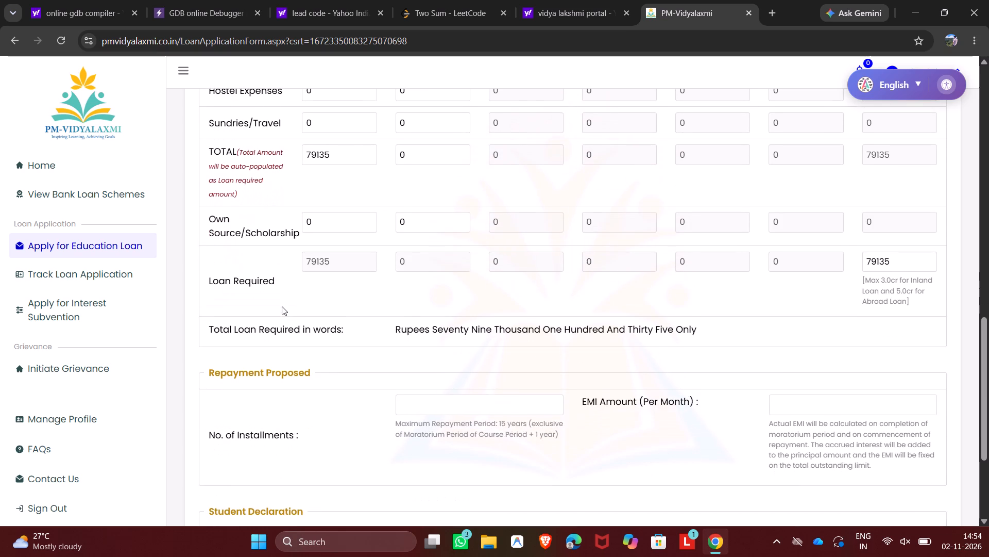
{"action": "scroll", "coordinate": [282, 306], "scroll_direction": "down", "scroll_amount": 1}
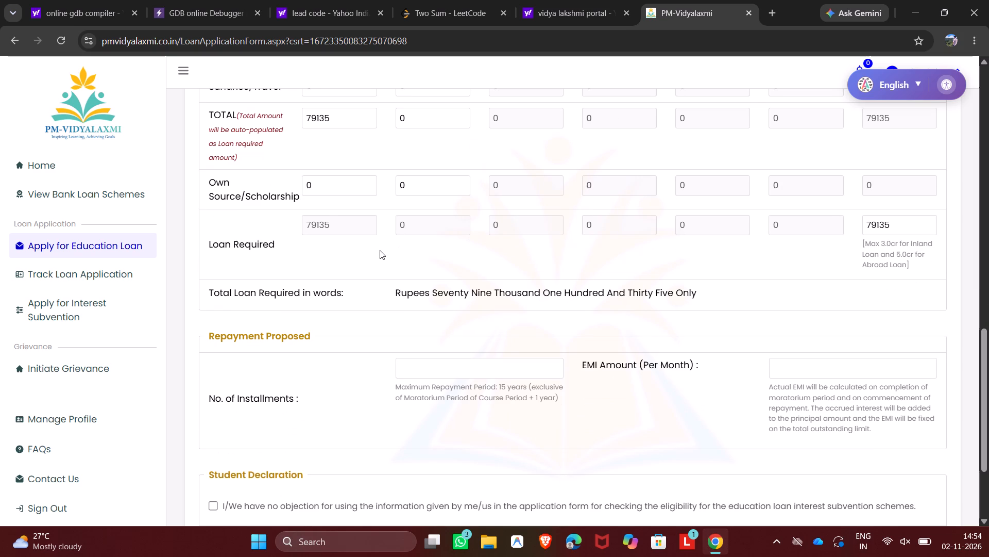
{"action": "scroll", "coordinate": [380, 250], "scroll_direction": "up", "scroll_amount": 2}
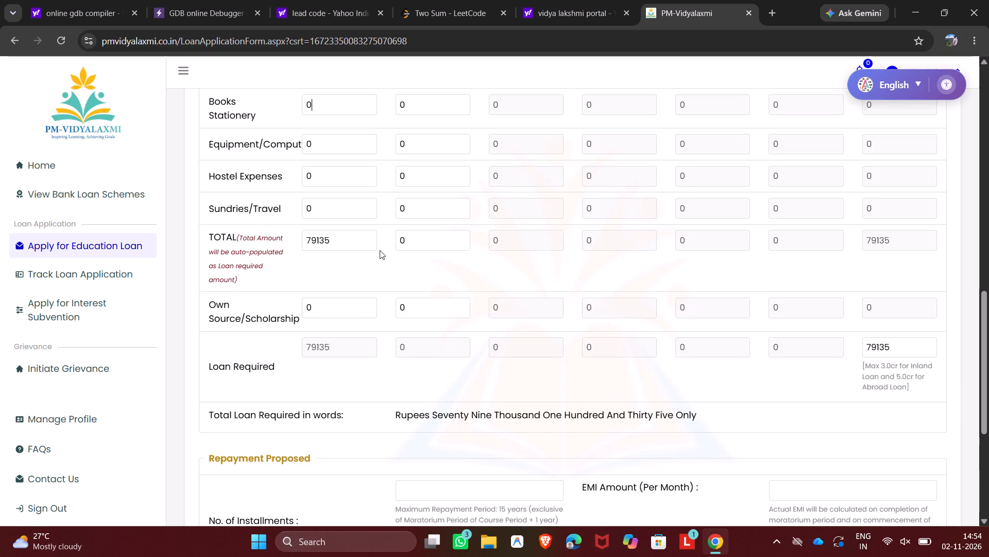
{"action": "scroll", "coordinate": [380, 250], "scroll_direction": "up", "scroll_amount": 2}
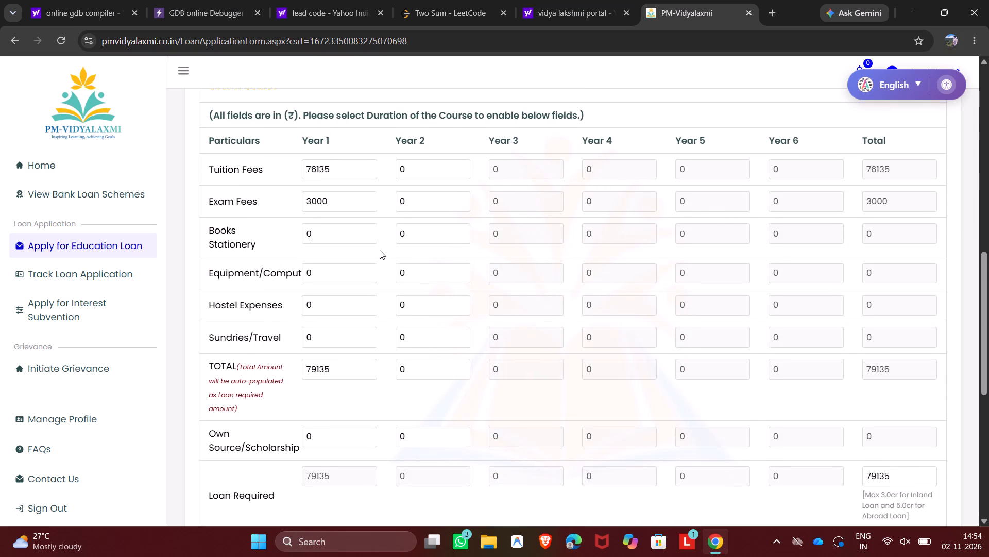
{"action": "scroll", "coordinate": [380, 250], "scroll_direction": "up", "scroll_amount": 1}
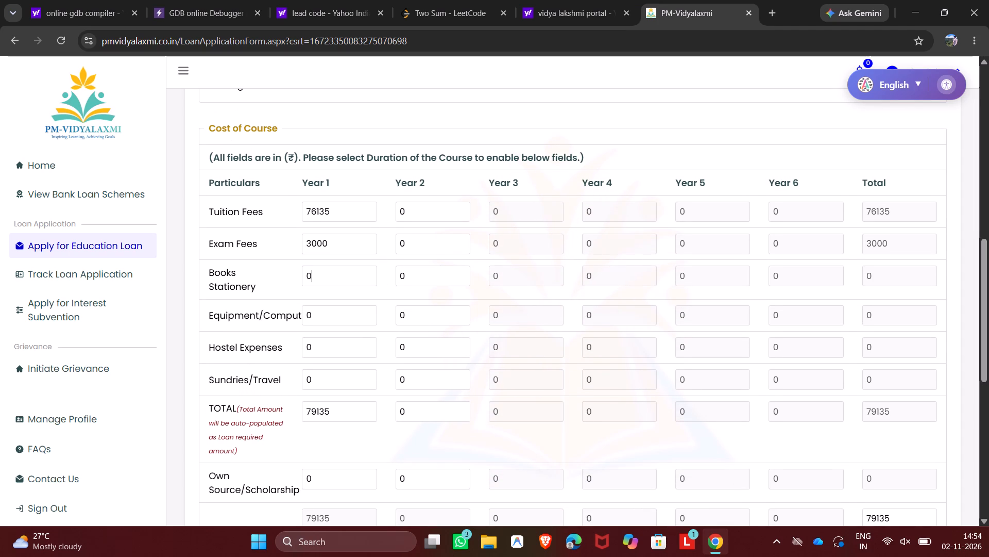
{"action": "scroll", "coordinate": [257, 304], "scroll_direction": "left", "scroll_amount": 1}
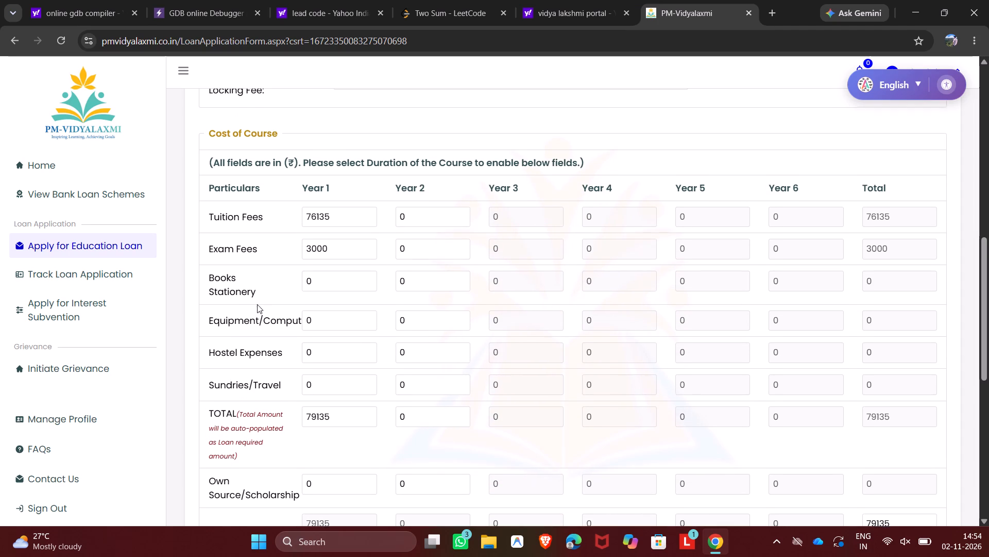
{"action": "scroll", "coordinate": [257, 304], "scroll_direction": "left", "scroll_amount": 1}
Set the Year 1 equipment/computer cost to 40000 and the Year 1 Books Stationery cost to 10000.
{"action": "left_click", "coordinate": [323, 321]}
{"action": "key", "text": "BackSpace"}
{"action": "type", "text": "40000"}
{"action": "left_click", "coordinate": [326, 279]}
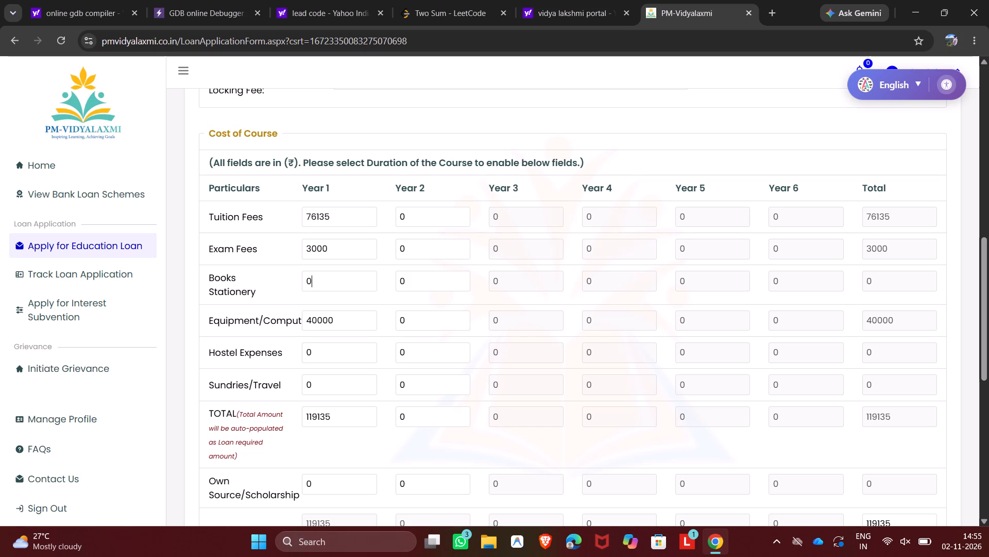
{"action": "key", "text": "BackSpace"}
{"action": "type", "text": "10000"}
{"action": "scroll", "coordinate": [315, 372], "scroll_direction": "down", "scroll_amount": 2}
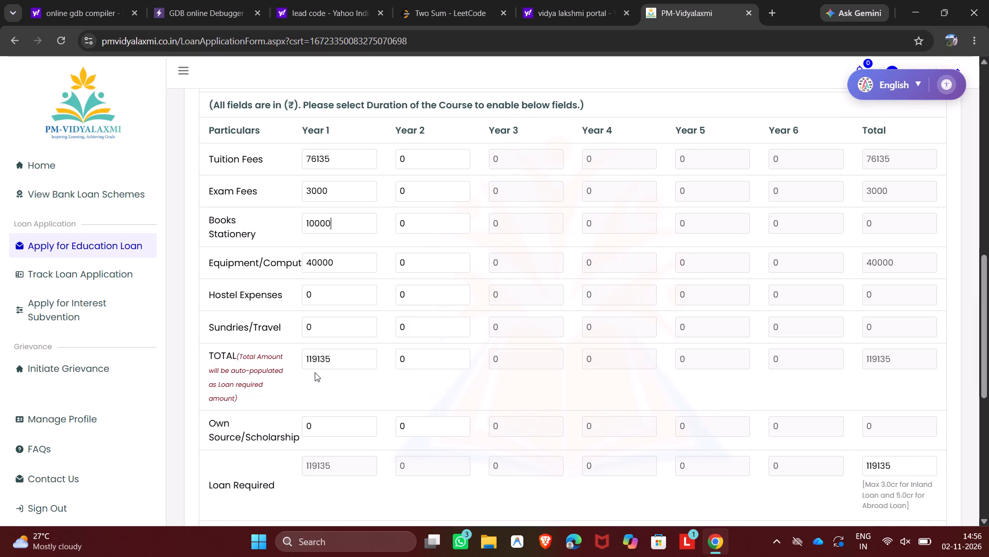
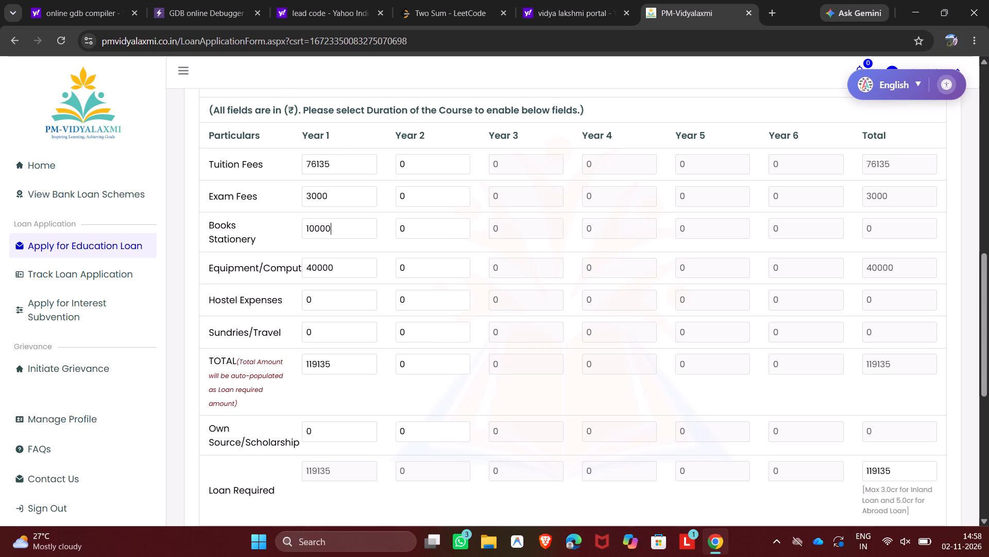
Set the Year 1 Tuition Fees to 127000 in the Cost of Course table.
{"action": "left_click", "coordinate": [337, 163]}
{"action": "key", "text": "BackSpace"}
{"action": "key", "text": "BackSpace"}
{"action": "key", "text": "BackSpace"}
{"action": "key", "text": "BackSpace"}
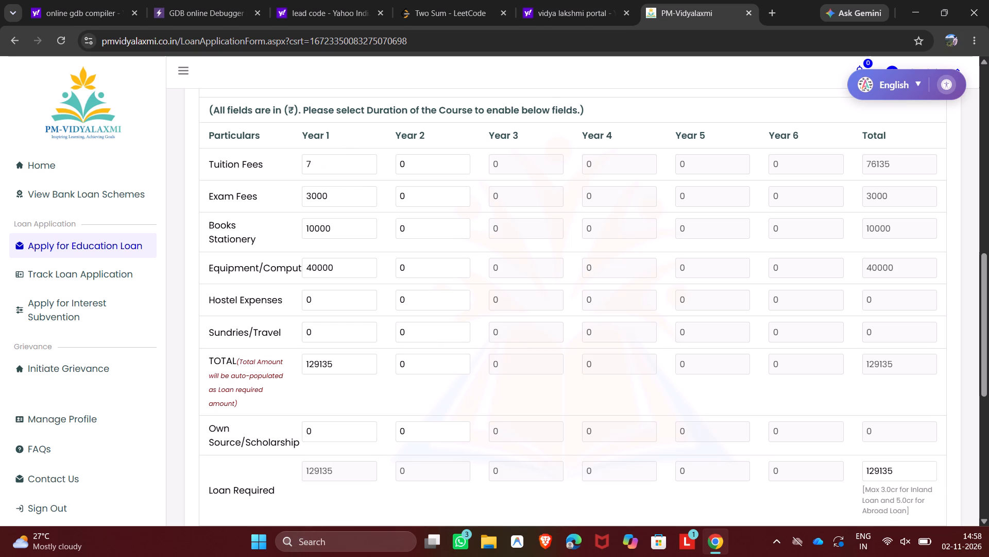
{"action": "key", "text": "BackSpace"}
{"action": "key", "text": "1"}
{"action": "type", "text": "2700"}
{"action": "key", "text": "0"}
Set the Year 2 Tuition Fees to 127000 and the Year 2 Exam Fees to 3000.
{"action": "left_click", "coordinate": [430, 166]}
{"action": "key", "text": "1"}
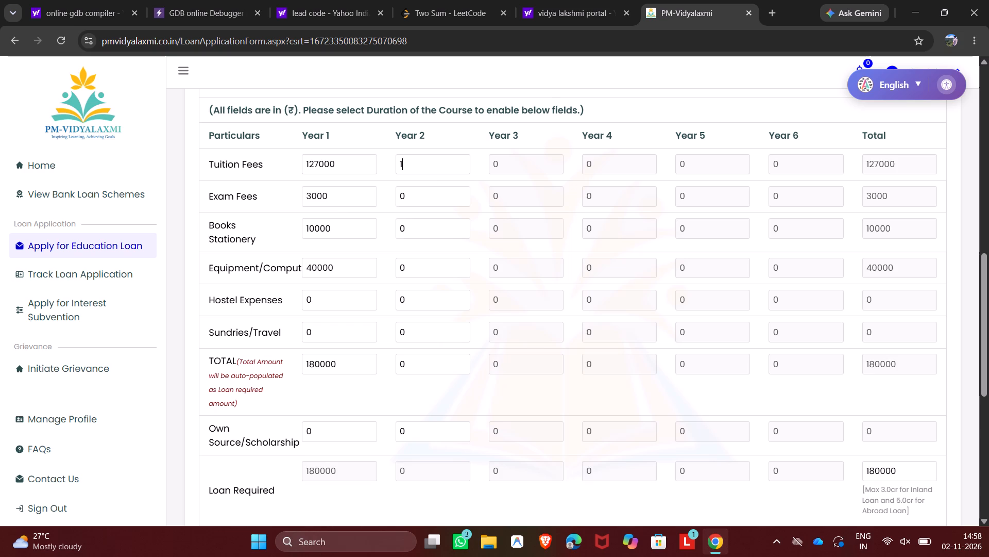
{"action": "type", "text": "27000"}
{"action": "left_click", "coordinate": [429, 197]}
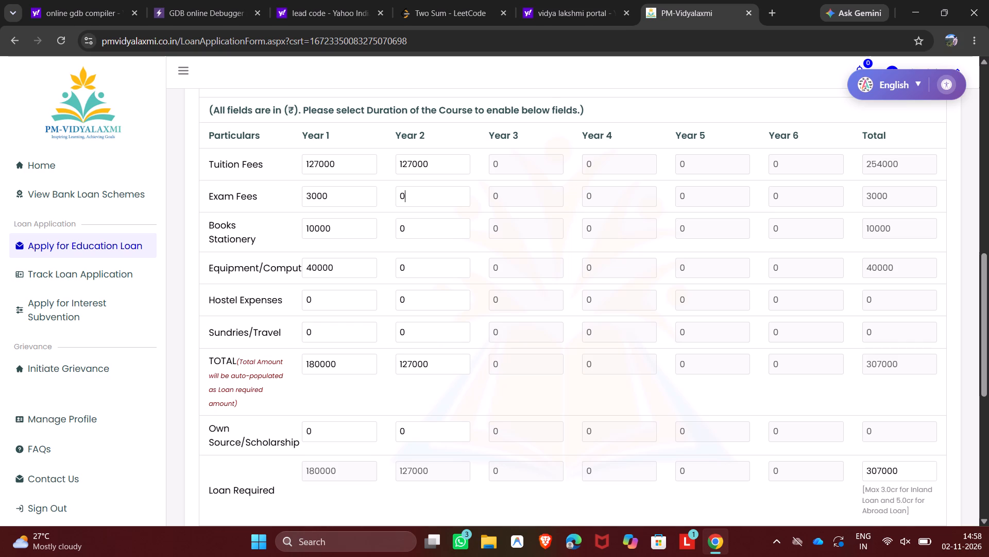
{"action": "type", "text": "3000"}
Set the Year 2 Books Stationery cost to 10000.
{"action": "scroll", "coordinate": [389, 302], "scroll_direction": "down", "scroll_amount": 1}
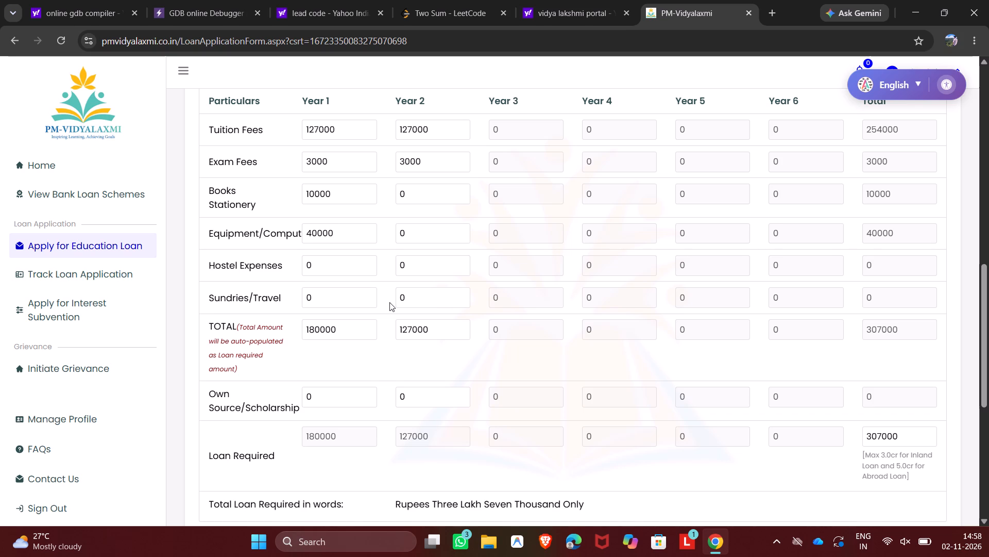
{"action": "left_click", "coordinate": [414, 194]}
{"action": "key", "text": "BackSpace"}
{"action": "type", "text": "1000"}
{"action": "key", "text": "0"}
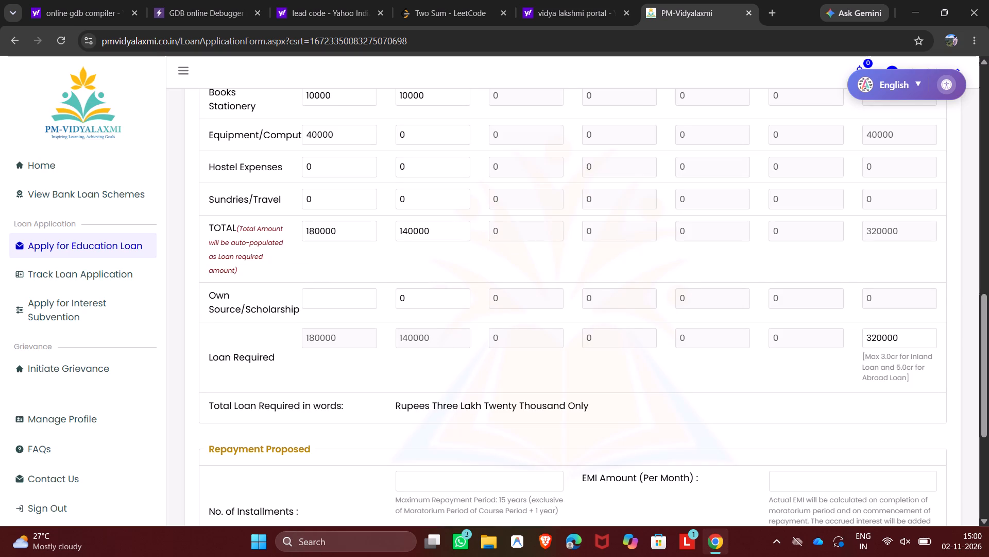
{"action": "left_click", "coordinate": [322, 302]}
{"action": "key", "text": "1"}
{"action": "key", "text": "1"}
{"action": "type", "text": "700"}
{"action": "key", "text": "0"}
Set the Year 2 Own Source/Scholarship amount to 170000.
{"action": "left_click", "coordinate": [442, 294]}
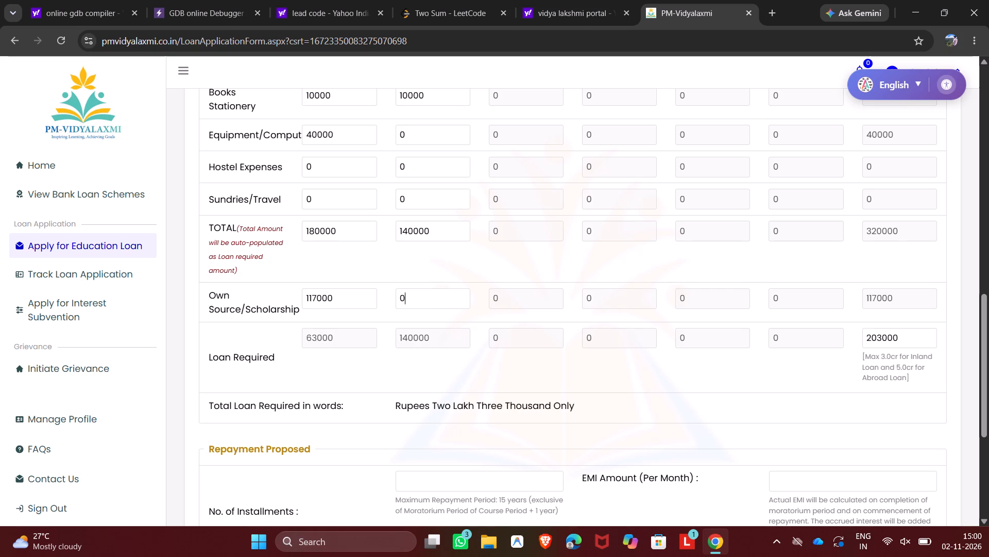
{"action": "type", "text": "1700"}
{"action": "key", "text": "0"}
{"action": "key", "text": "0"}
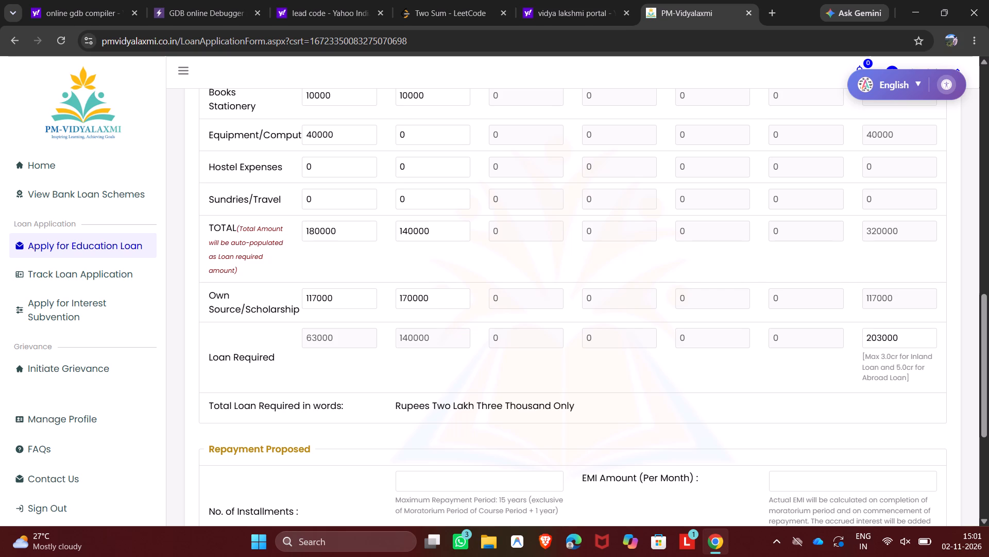
Set the Year 2 Own Source/Scholarship amount to 117000.
{"action": "left_click", "coordinate": [442, 294]}
{"action": "left_click", "coordinate": [348, 331]}
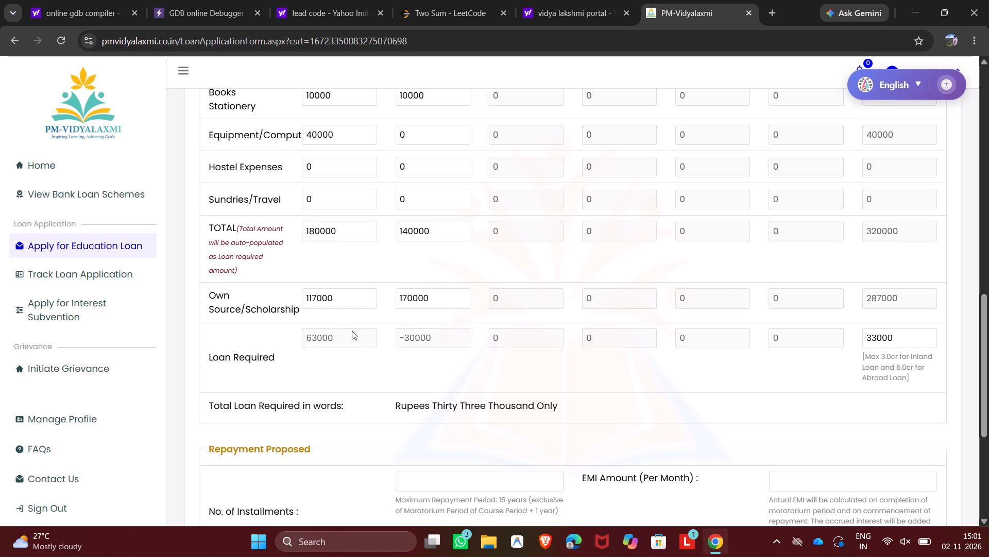
{"action": "left_click", "coordinate": [352, 331]}
{"action": "left_click", "coordinate": [411, 297]}
{"action": "key", "text": "BackSpace"}
{"action": "key", "text": "Left"}
{"action": "key", "text": "Left"}
{"action": "key", "text": "1"}
{"action": "left_click", "coordinate": [439, 302]}
{"action": "left_click_drag", "start_coordinate": [444, 293], "coordinate": [431, 332]}
{"action": "left_click", "coordinate": [431, 332]}
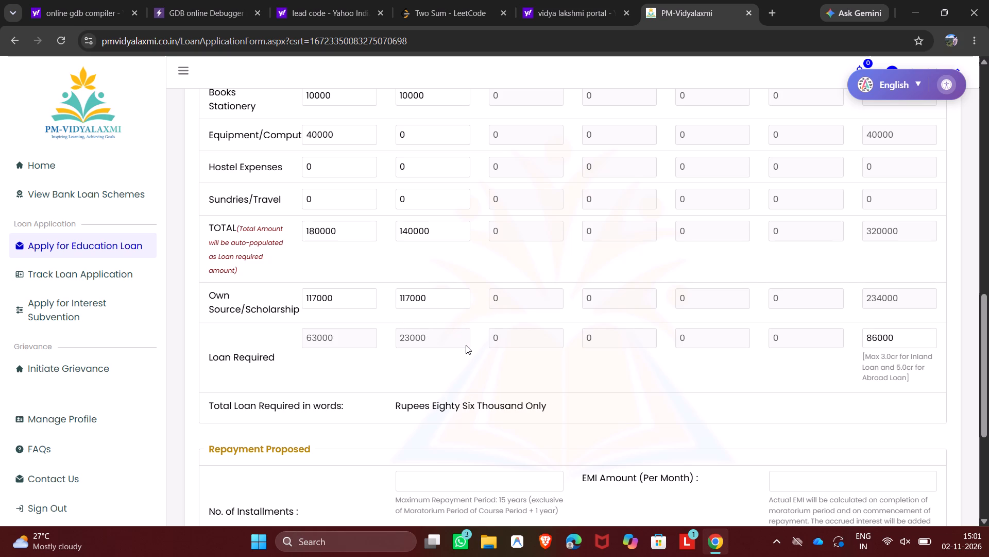
Review the loan application form, from Institute Details and Cost of Course through Repayment Proposed and the Student Declaration.
{"action": "scroll", "coordinate": [466, 345], "scroll_direction": "down", "scroll_amount": 1}
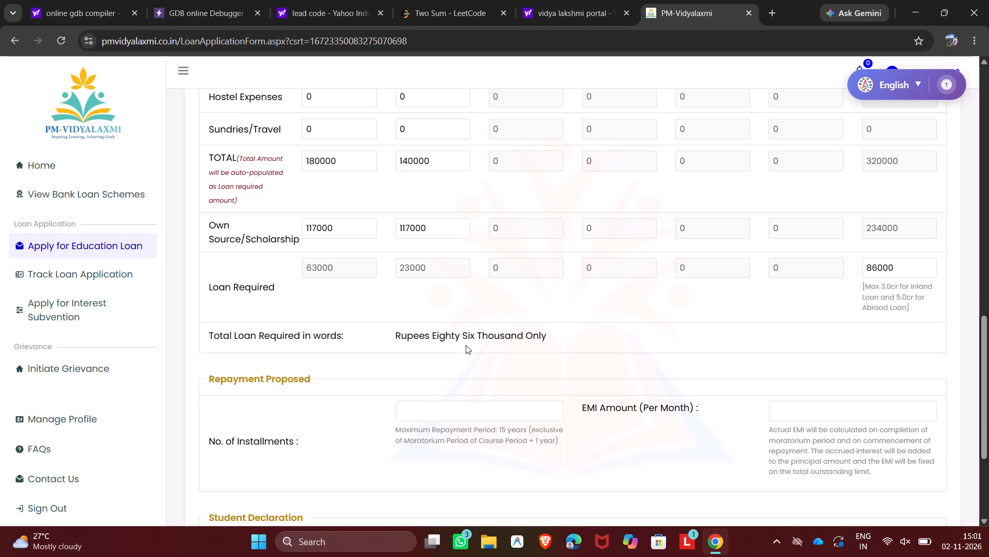
{"action": "scroll", "coordinate": [466, 345], "scroll_direction": "up", "scroll_amount": 4}
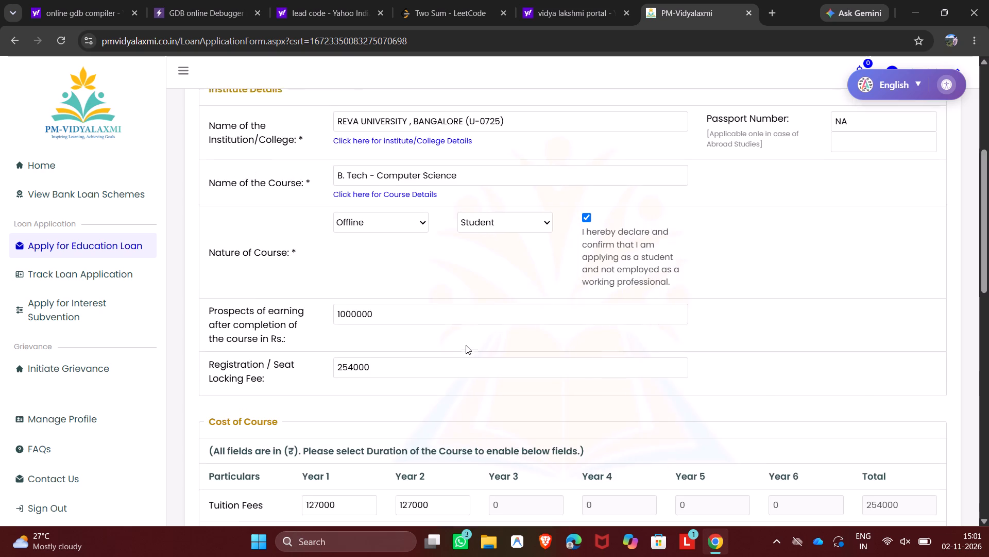
{"action": "scroll", "coordinate": [466, 345], "scroll_direction": "down", "scroll_amount": 4}
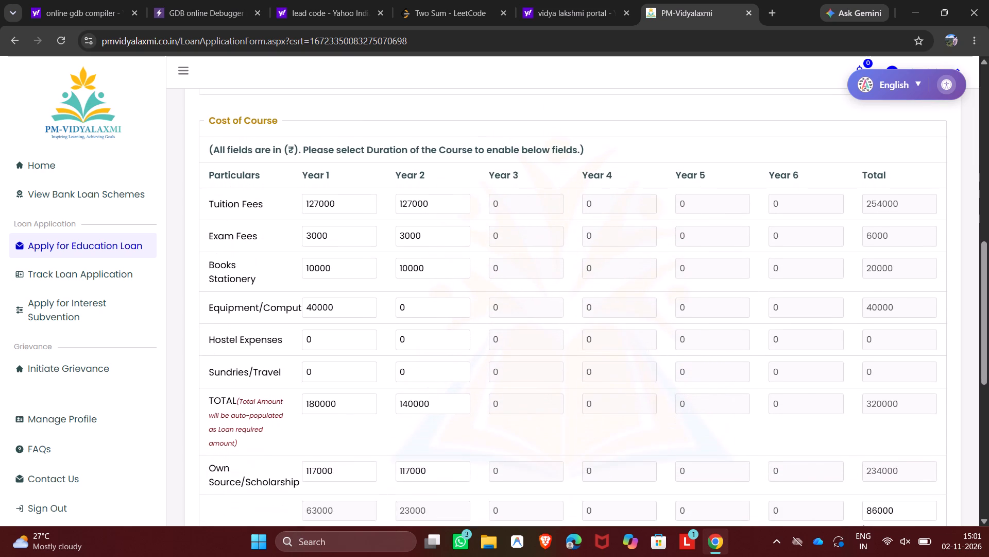
{"action": "scroll", "coordinate": [466, 345], "scroll_direction": "down", "scroll_amount": 2}
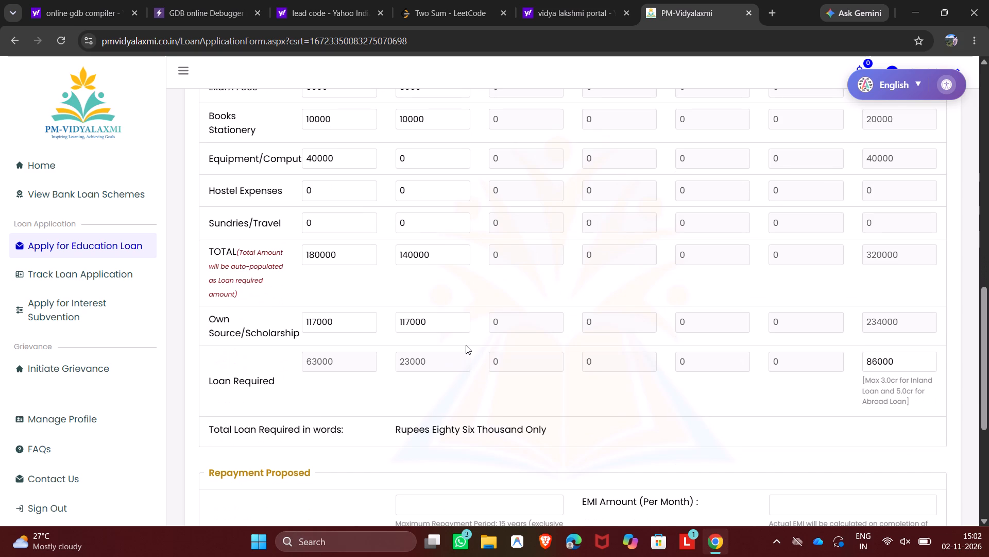
{"action": "scroll", "coordinate": [482, 333], "scroll_direction": "down", "scroll_amount": 1}
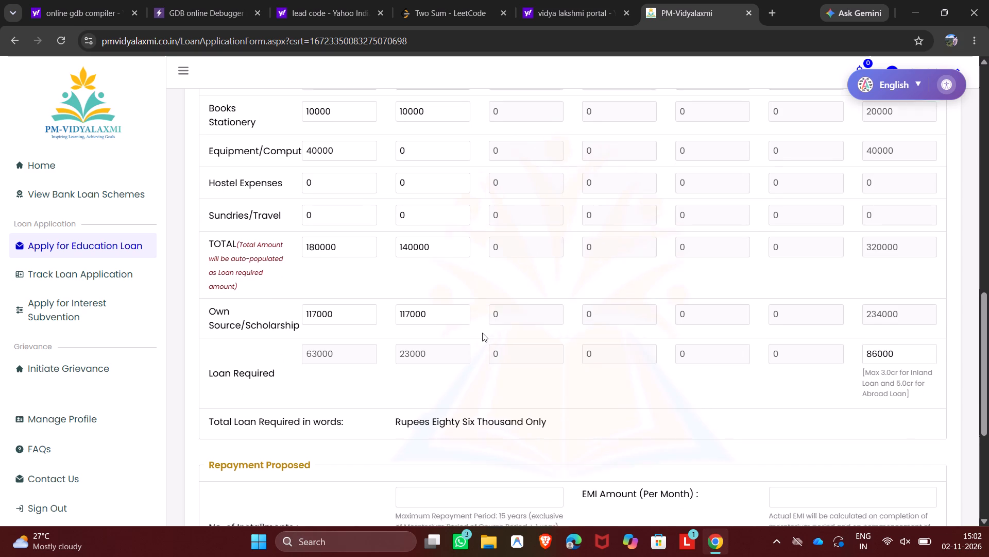
{"action": "scroll", "coordinate": [482, 333], "scroll_direction": "down", "scroll_amount": 3}
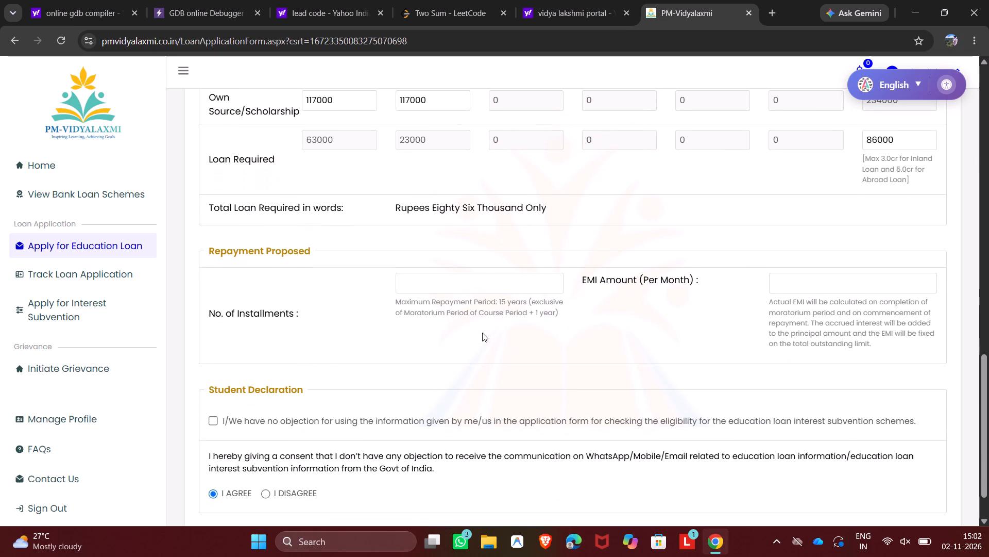
{"action": "scroll", "coordinate": [482, 333], "scroll_direction": "down", "scroll_amount": 2}
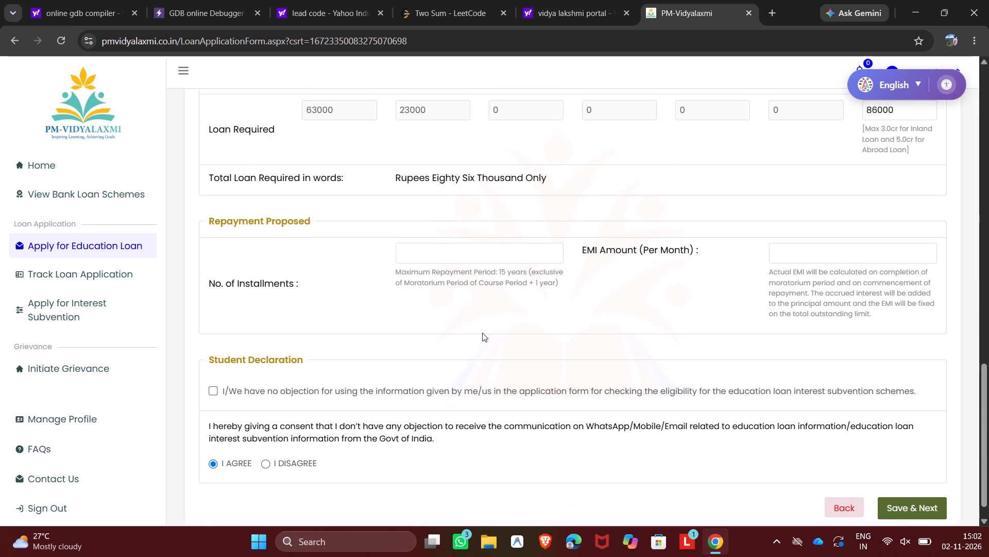
{"action": "scroll", "coordinate": [482, 333], "scroll_direction": "down", "scroll_amount": 1}
{"action": "scroll", "coordinate": [482, 333], "scroll_direction": "up", "scroll_amount": 9}
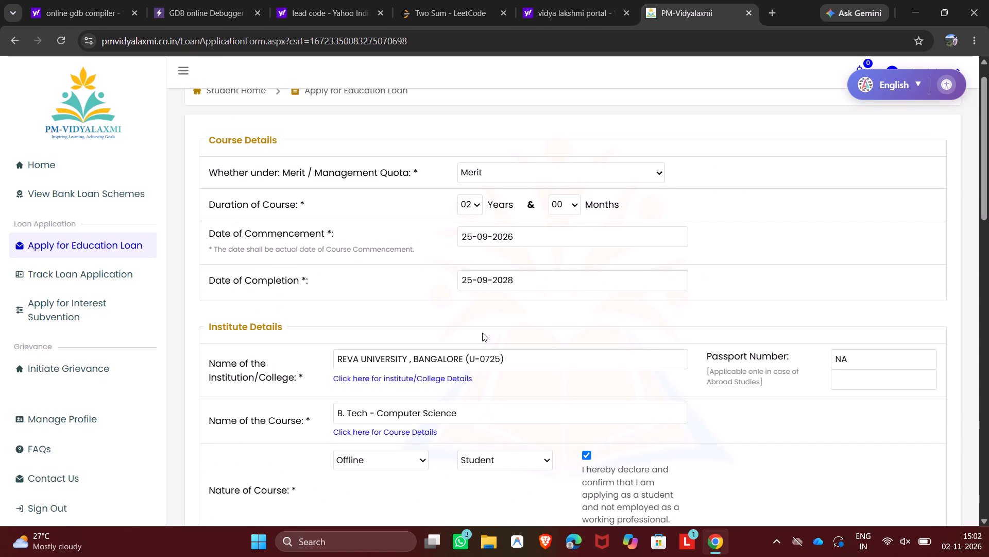
Close the PM-Vidyalaxmi application page and the Yahoo search results page for the vidya lakshmi portal.
{"action": "left_click", "coordinate": [750, 10]}
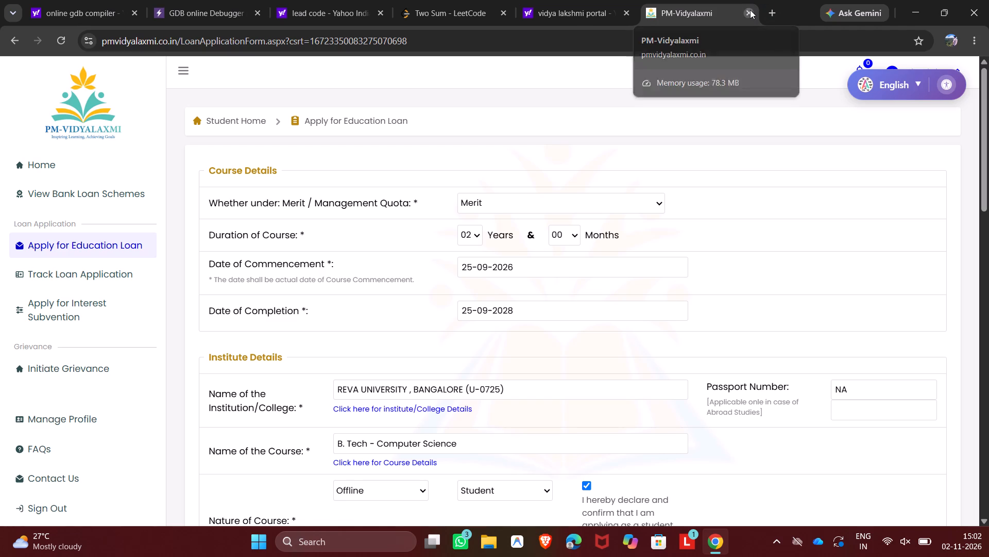
{"action": "left_click_drag", "start_coordinate": [742, 10], "coordinate": [753, 10]}
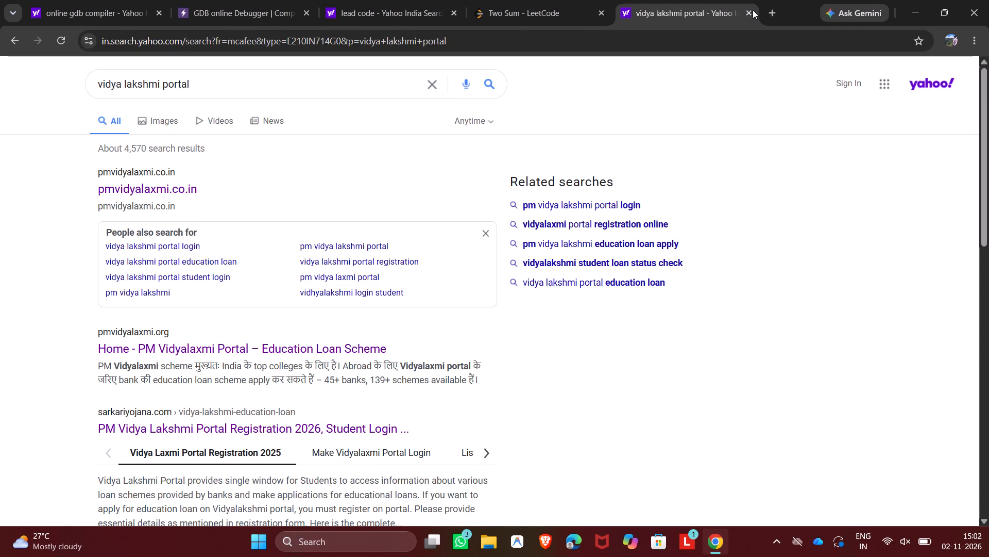
{"action": "left_click", "coordinate": [749, 10]}
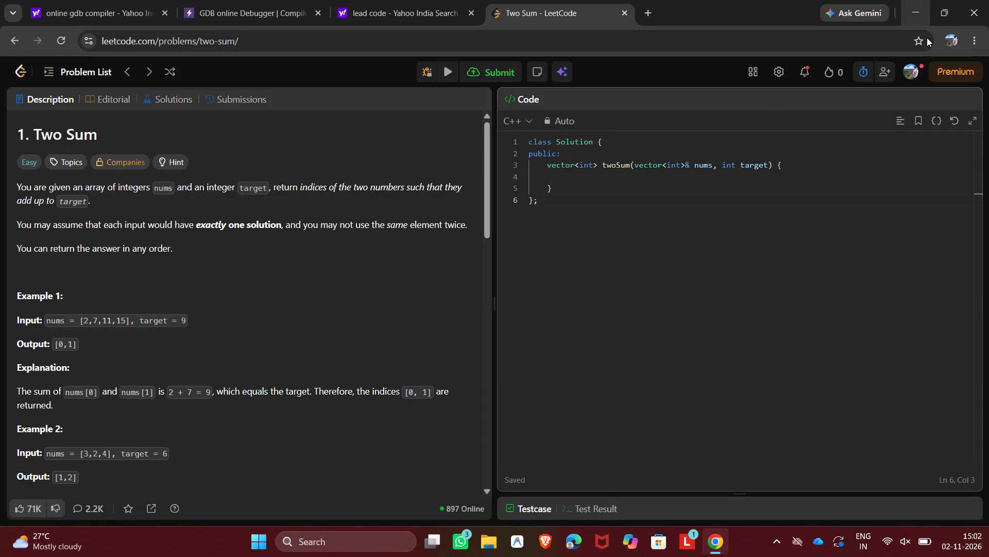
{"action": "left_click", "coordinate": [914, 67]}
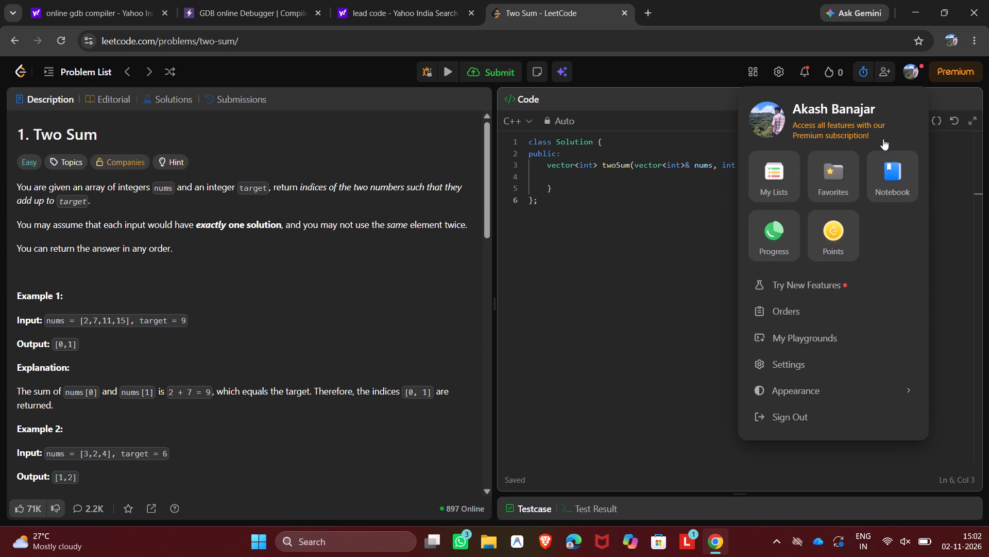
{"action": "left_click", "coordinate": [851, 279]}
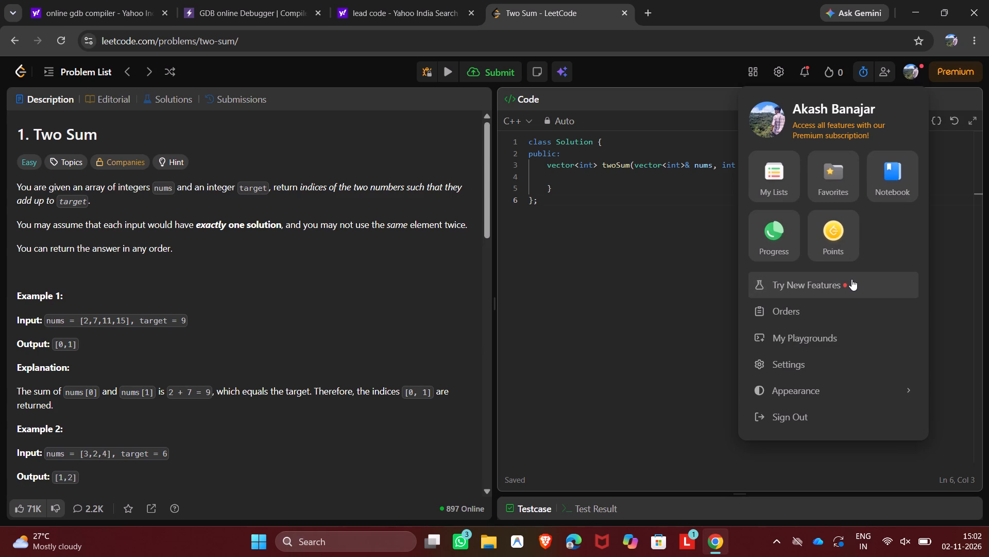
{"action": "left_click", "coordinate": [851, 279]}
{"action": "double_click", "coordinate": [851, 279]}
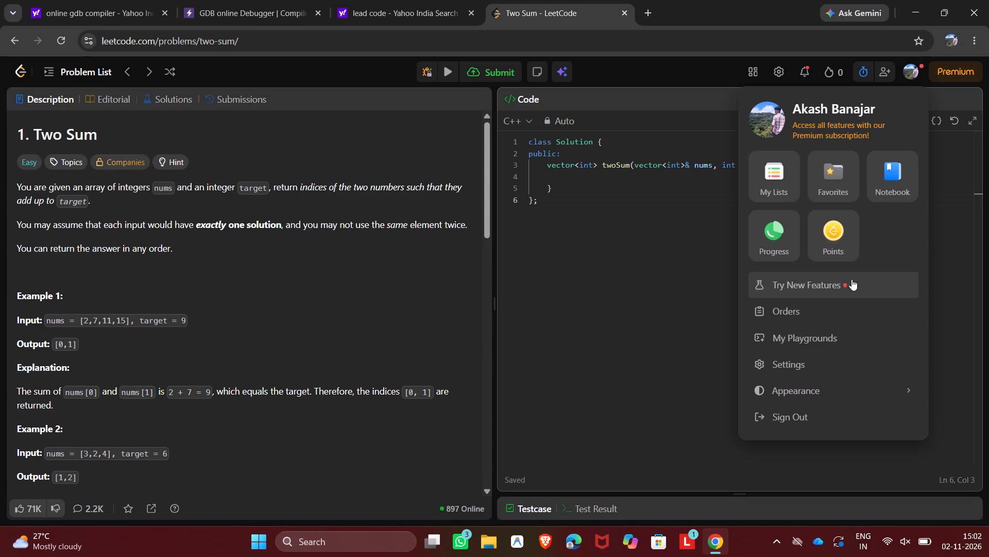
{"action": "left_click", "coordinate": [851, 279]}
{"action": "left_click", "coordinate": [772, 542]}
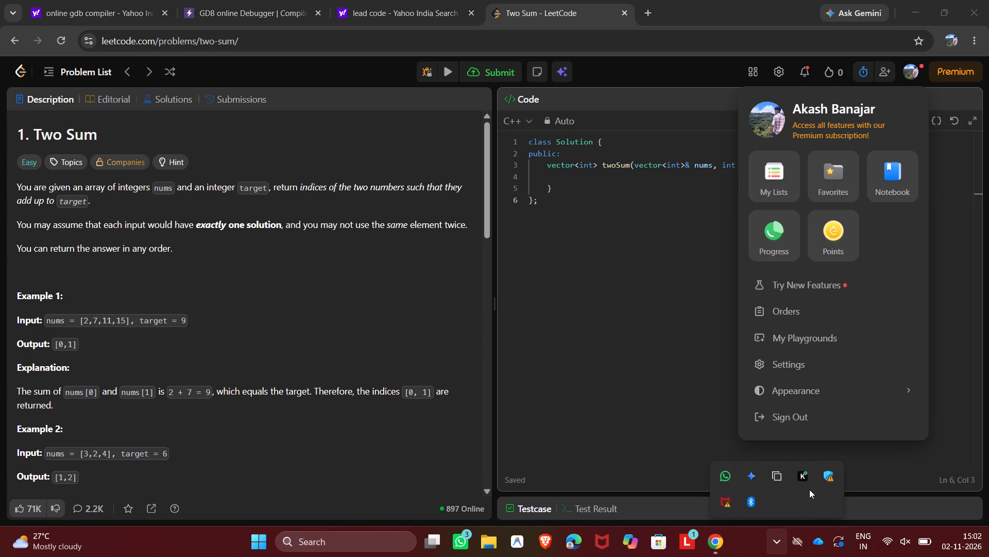